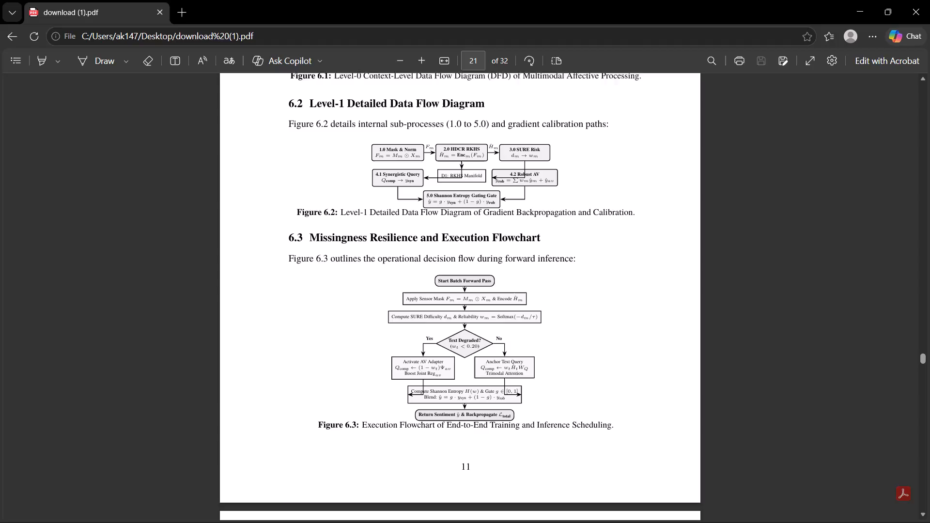
# Look through the section 6 diagrams page and the start of section 7 in the PDF report.
pyautogui.scroll(1, 392, 252)
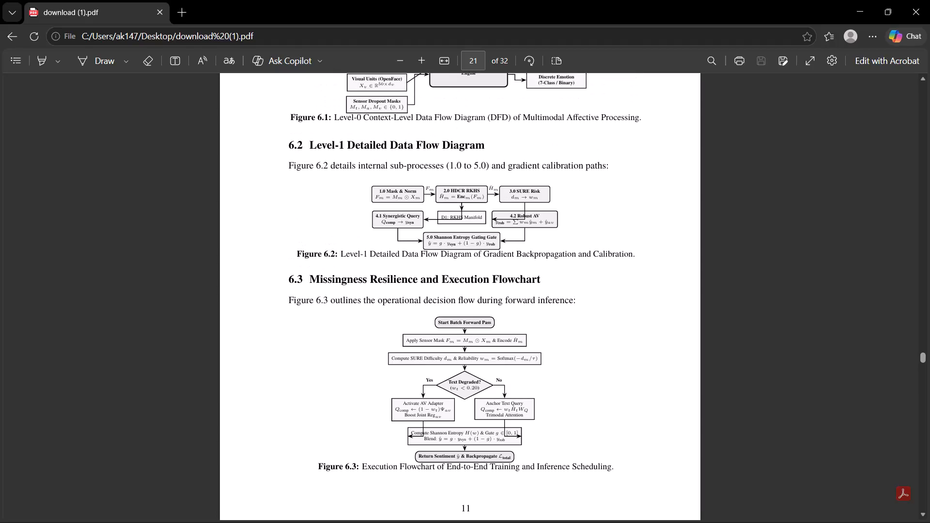
pyautogui.scroll(3, 392, 252)
pyautogui.scroll(-6, 392, 252)
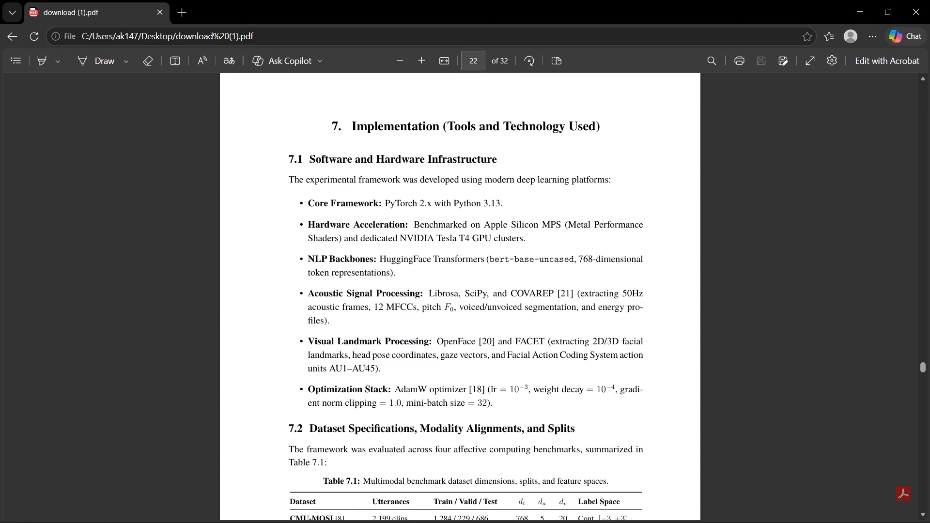
pyautogui.scroll(-1, 392, 252)
pyautogui.scroll(8, 392, 252)
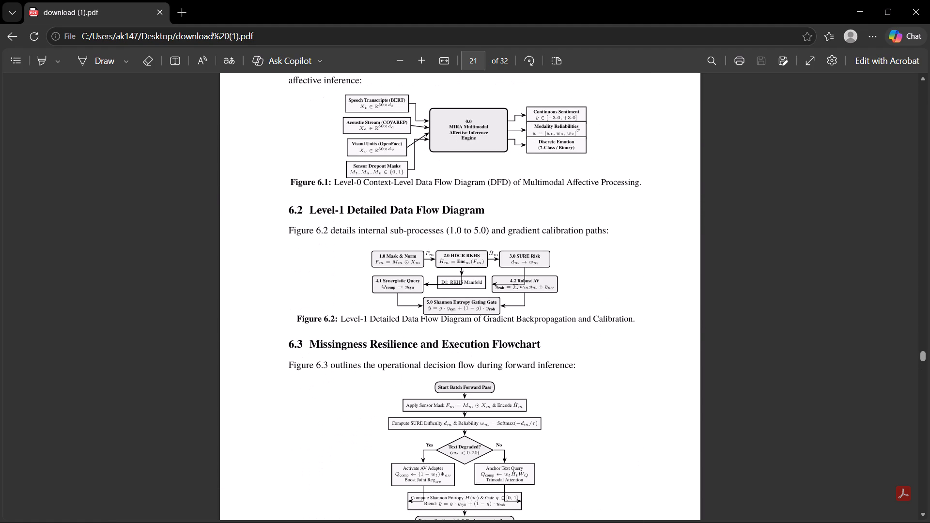
pyautogui.scroll(3, 392, 252)
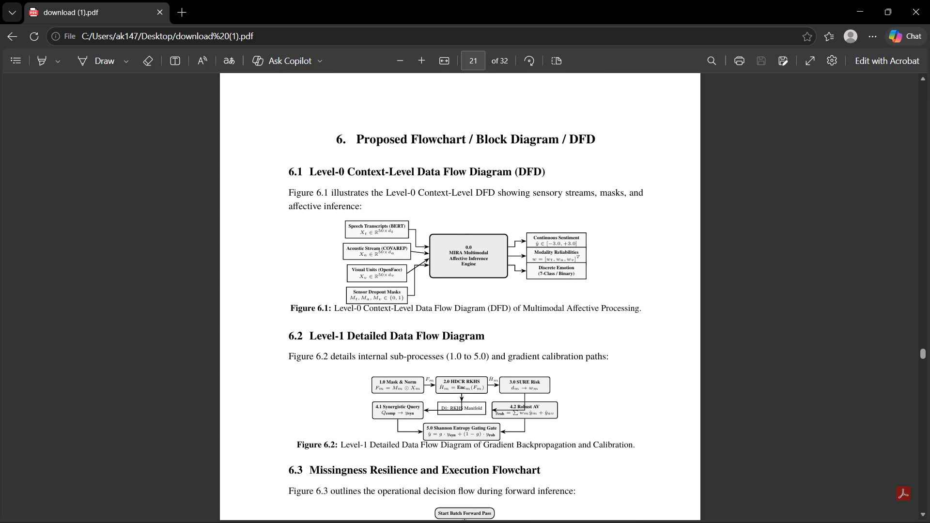
# Copy the heading "6. Proposed Flowchart / Block Diagram / DFD" from the PDF into a new blank Word document.
pyautogui.moveTo(596, 138); pyautogui.dragTo(282, 144)
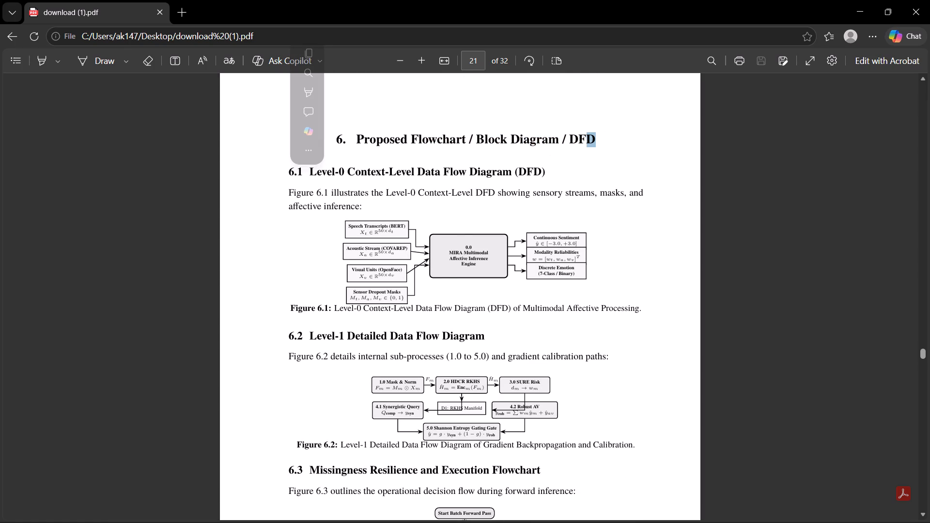
pyautogui.click(597, 130)
pyautogui.moveTo(596, 134); pyautogui.dragTo(317, 138)
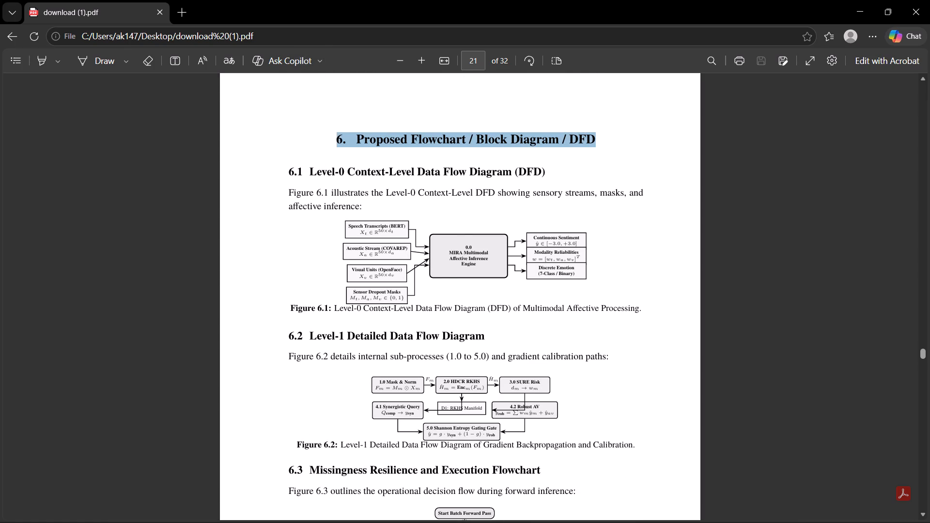
pyautogui.moveTo(317, 138); pyautogui.dragTo(319, 138)
pyautogui.hotkey('ctrl', 'c')
pyautogui.write('wo')
pyautogui.press('Return')
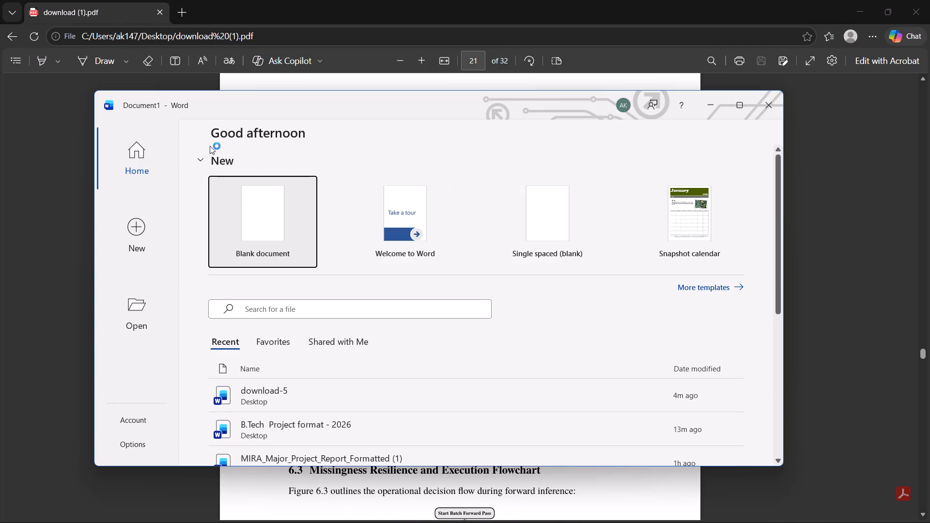
pyautogui.click(246, 197)
pyautogui.click(390, 267)
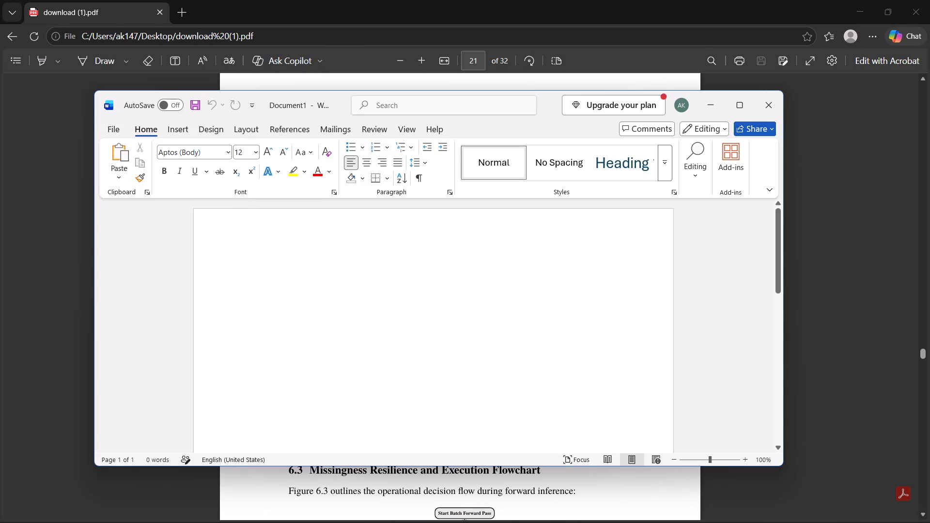
pyautogui.hotkey('ctrl', 'v')
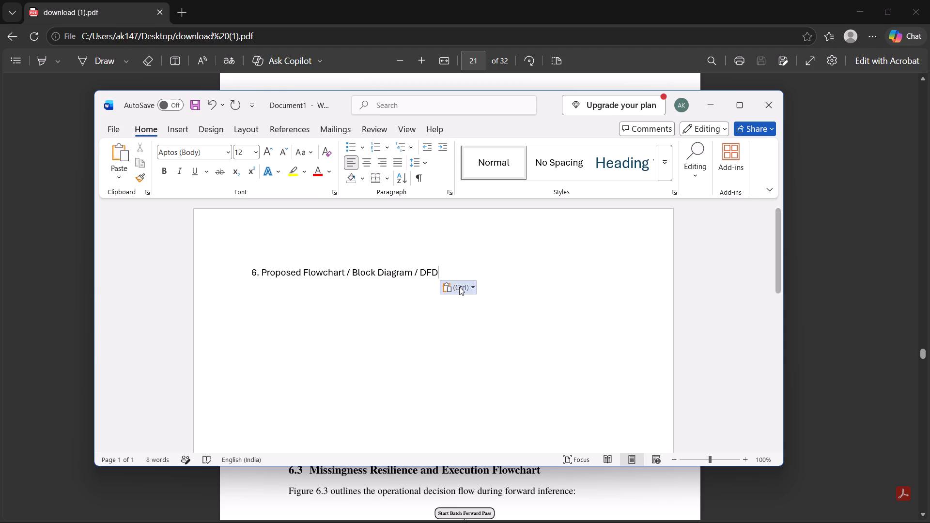
# Format the section 6 heading as 16 pt, bold and centred.
pyautogui.moveTo(444, 271); pyautogui.dragTo(220, 250)
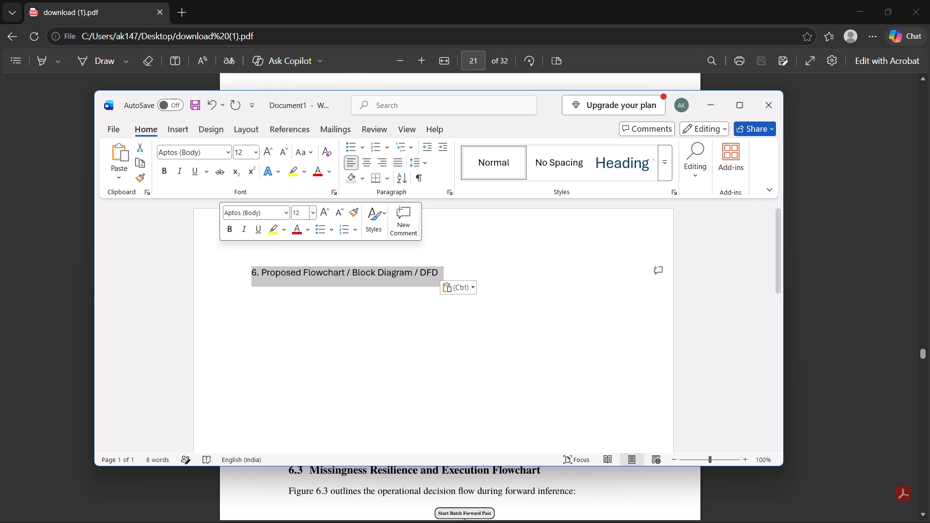
pyautogui.click(311, 215)
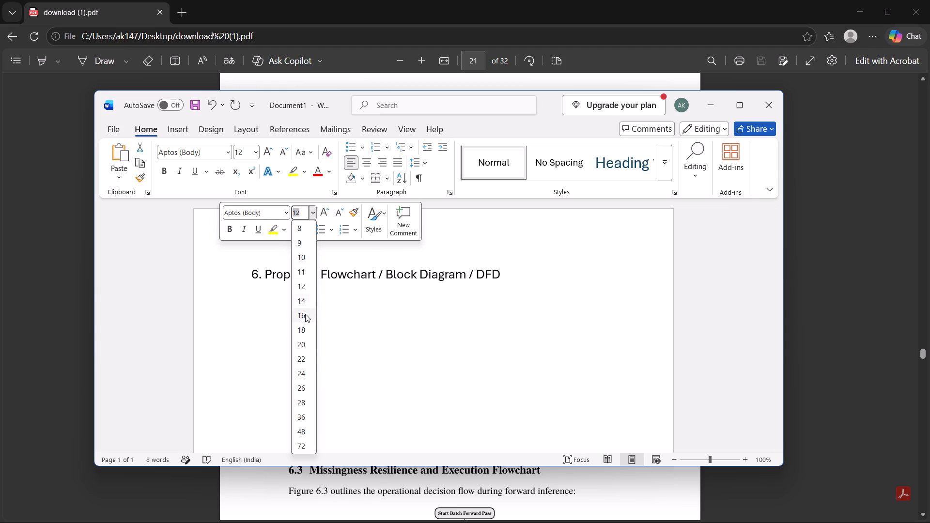
pyautogui.click(305, 314)
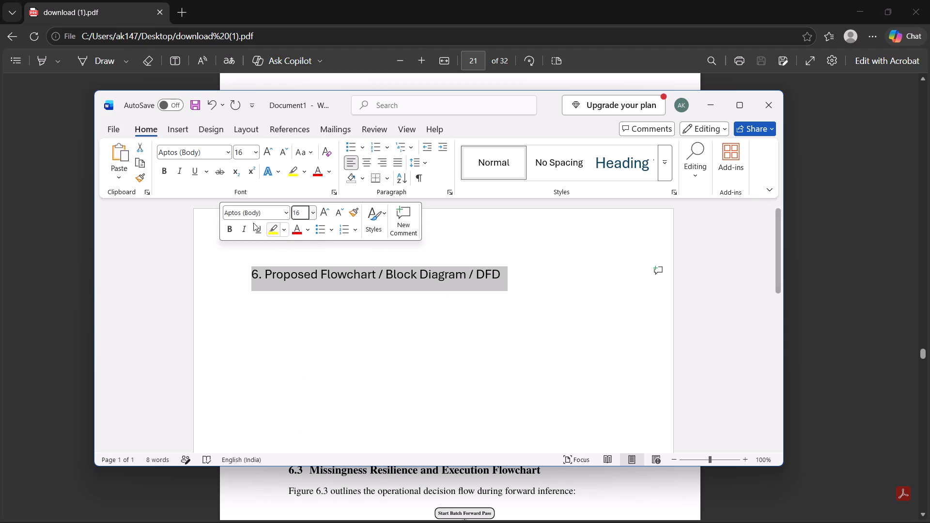
pyautogui.click(225, 224)
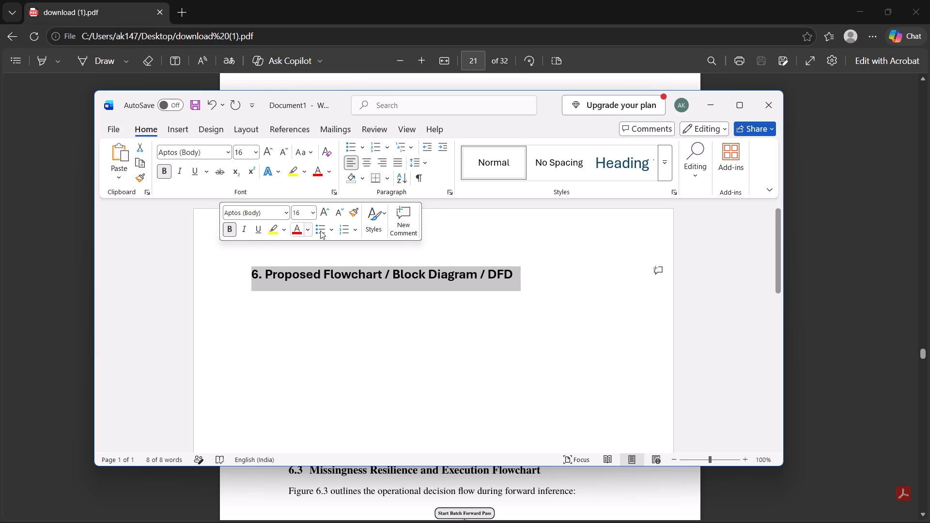
pyautogui.click(360, 158)
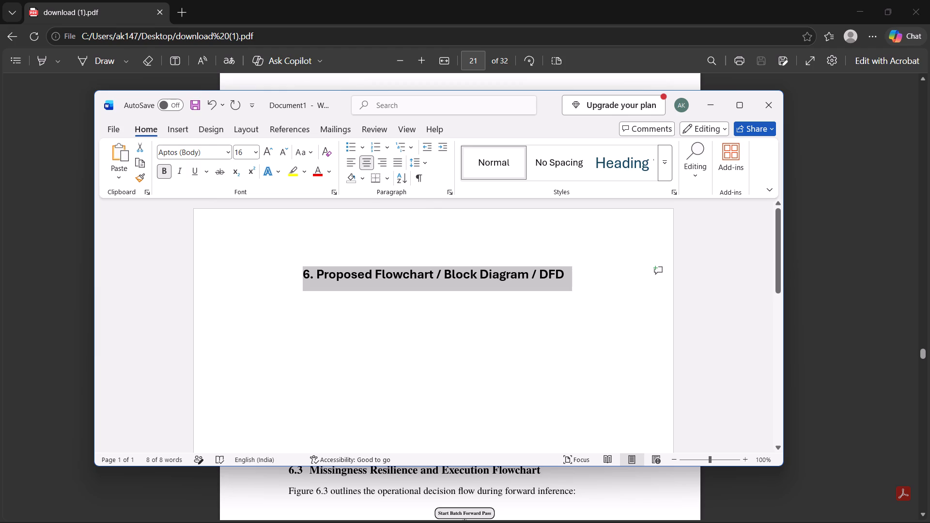
pyautogui.click(398, 351)
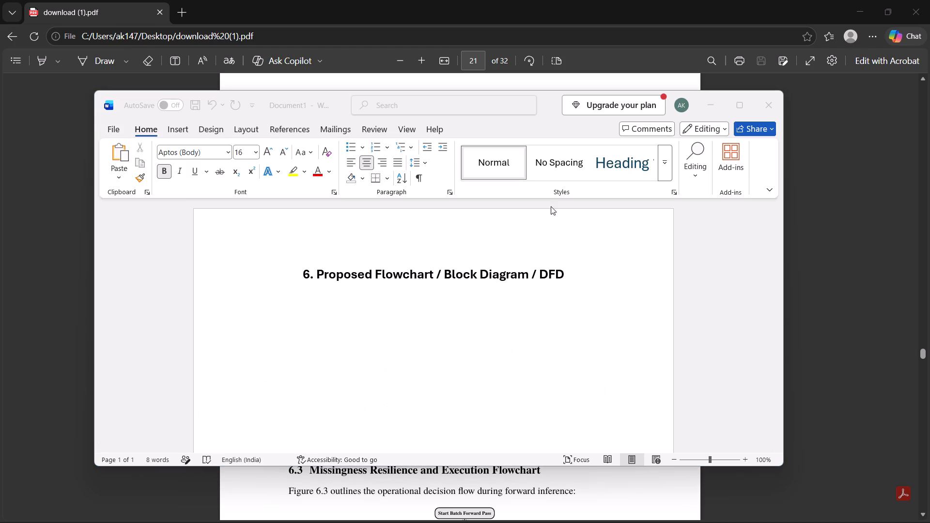
# Copy the heading "6.1 Level-0 Context-Level Data Flow Diagram (DFD)" from the PDF onto a new line below the title in Word.
pyautogui.moveTo(547, 171); pyautogui.dragTo(244, 180)
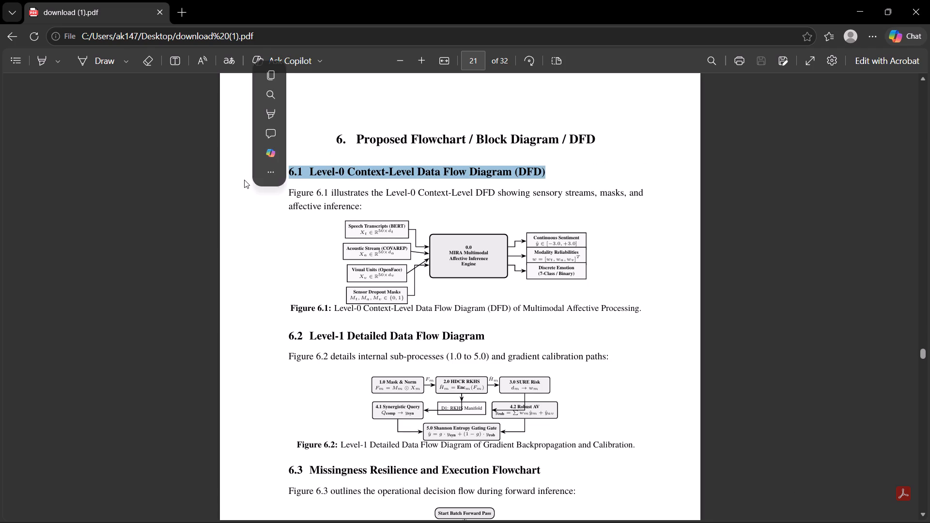
pyautogui.hotkey('ctrl', 'c')
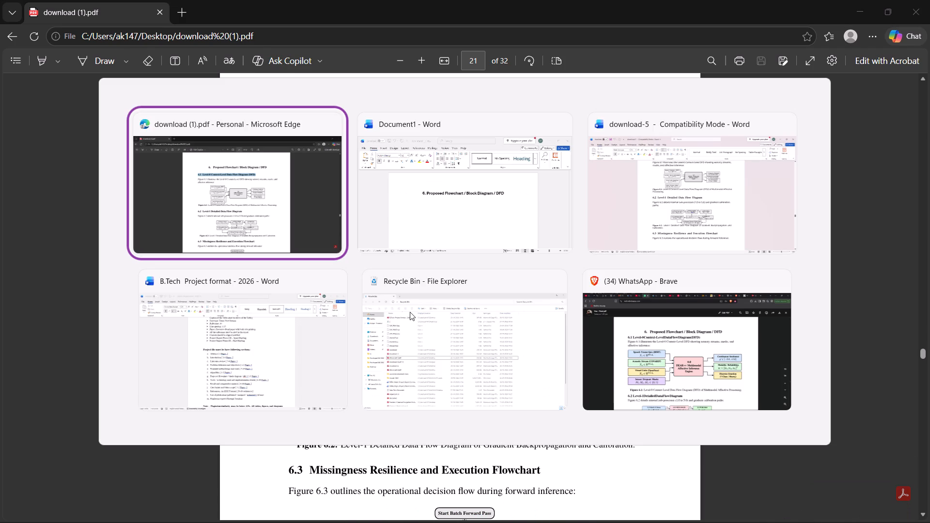
pyautogui.click(382, 314)
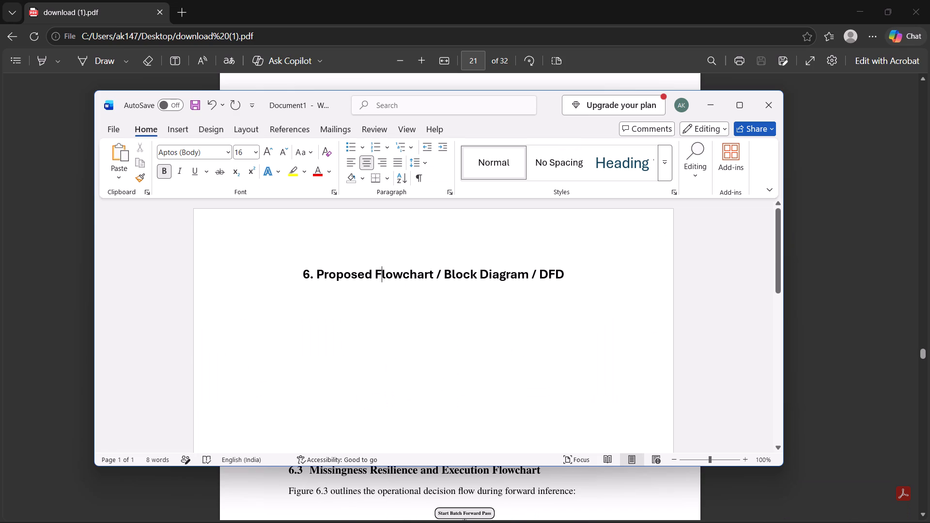
pyautogui.click(603, 281)
pyautogui.press('Return')
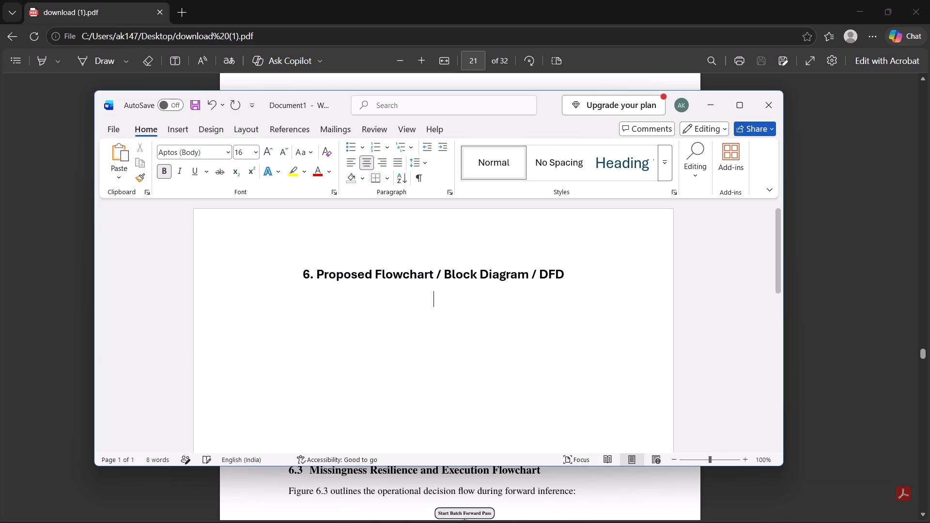
pyautogui.hotkey('ctrl', 'v')
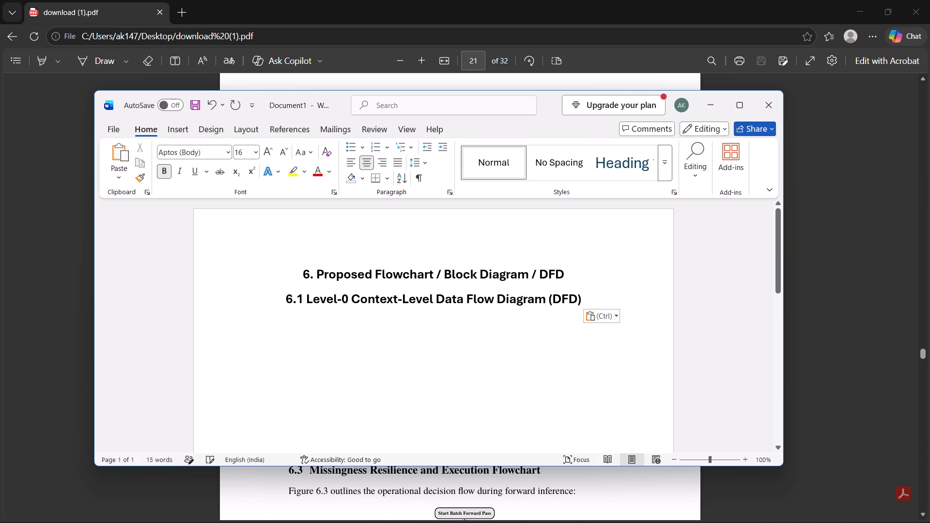
# Left-align the 6.1 heading and set its font size to 14 pt.
pyautogui.click(354, 167)
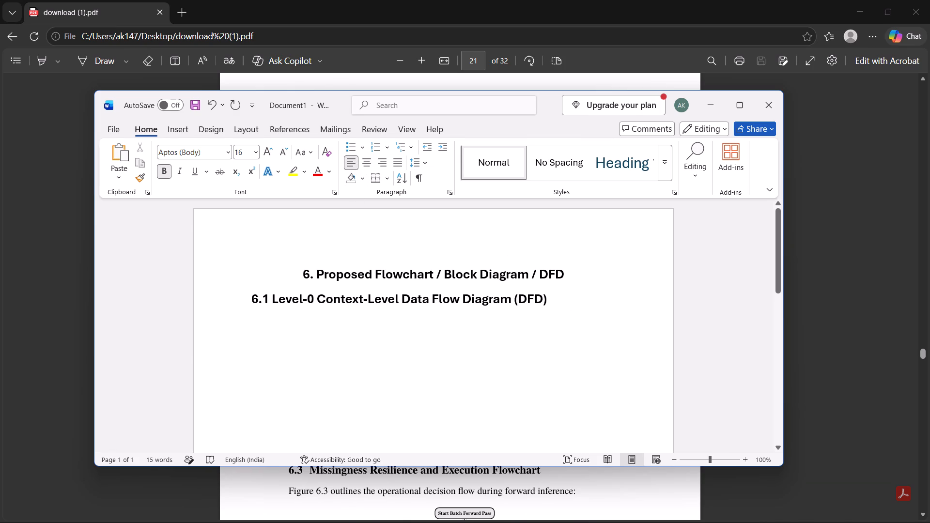
pyautogui.moveTo(548, 299); pyautogui.dragTo(294, 292)
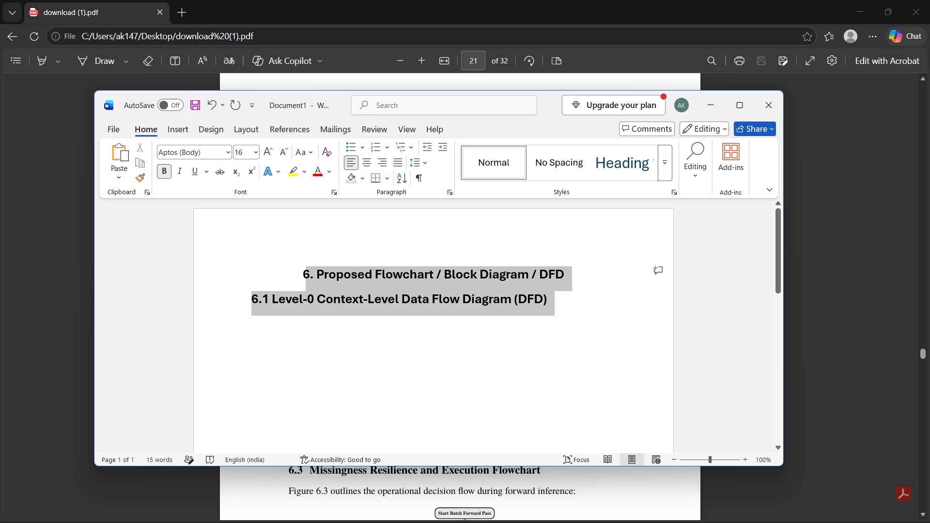
pyautogui.moveTo(294, 292); pyautogui.dragTo(250, 298)
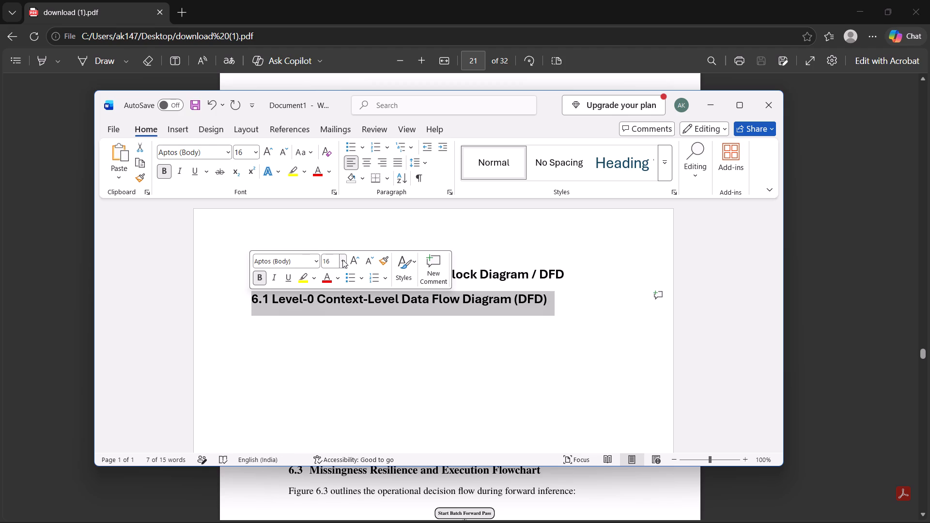
pyautogui.click(342, 260)
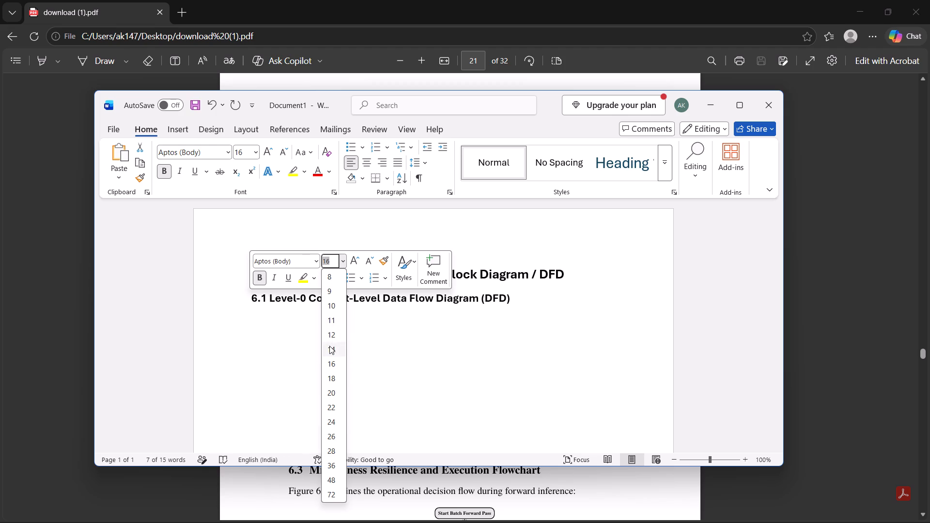
pyautogui.click(329, 346)
pyautogui.click(405, 415)
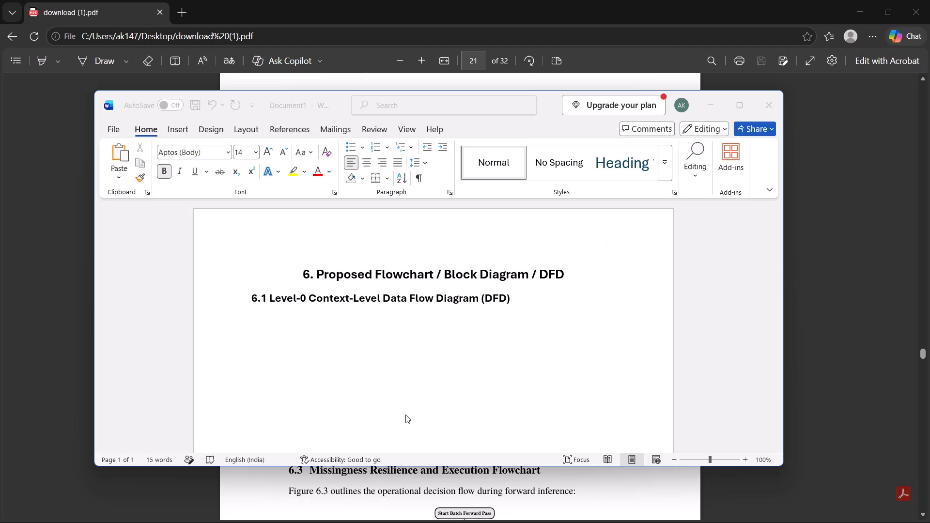
# Insert an empty line between the section 6 title and the 6.1 heading, with font size 1.5.
pyautogui.click(583, 277)
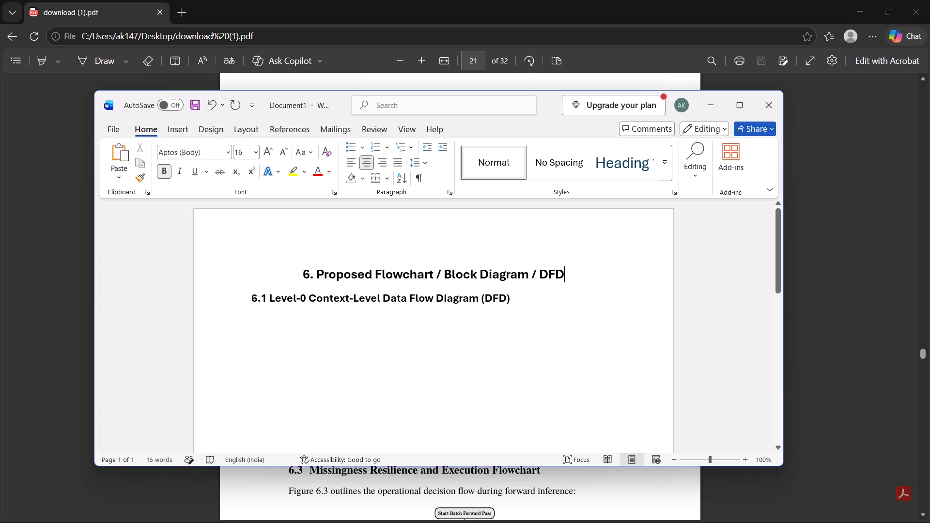
pyautogui.press('Return')
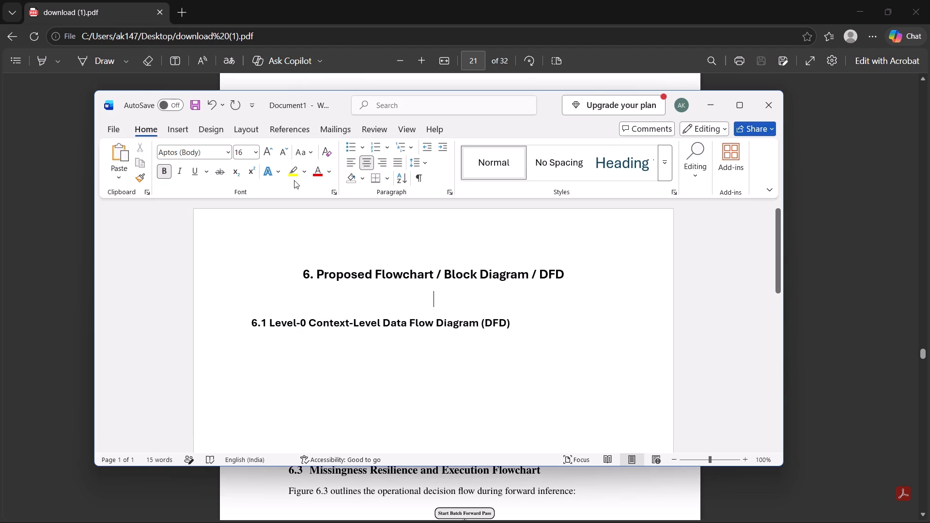
pyautogui.click(256, 152)
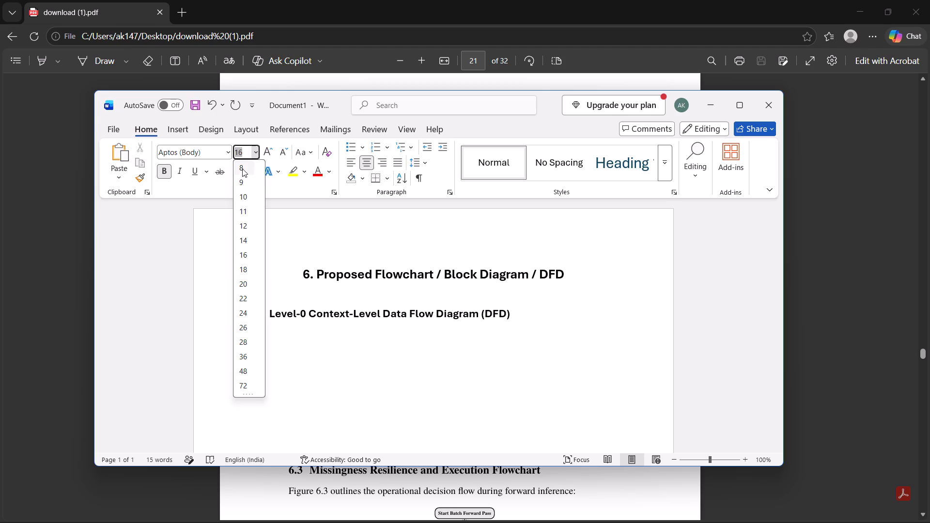
pyautogui.click(244, 152)
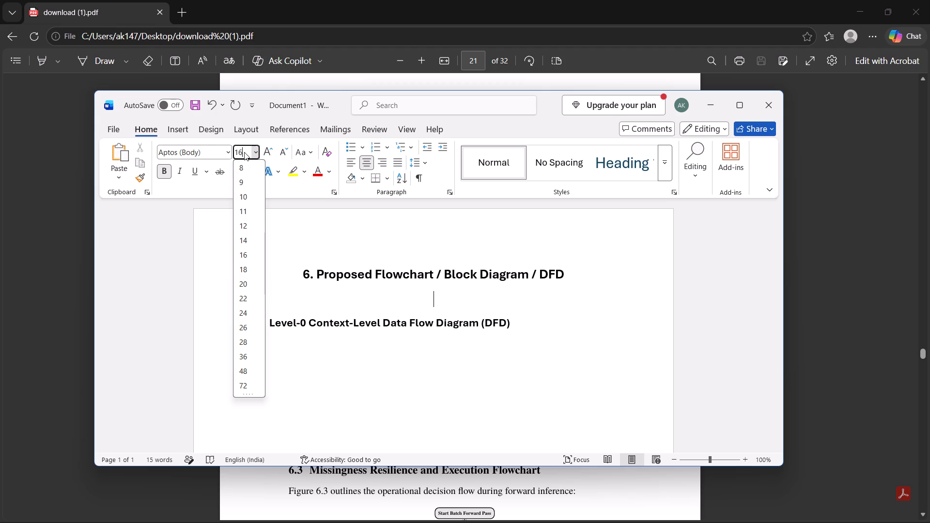
pyautogui.press('BackSpace')
pyautogui.press('BackSpace')
pyautogui.write('1.5')
pyautogui.press('Return')
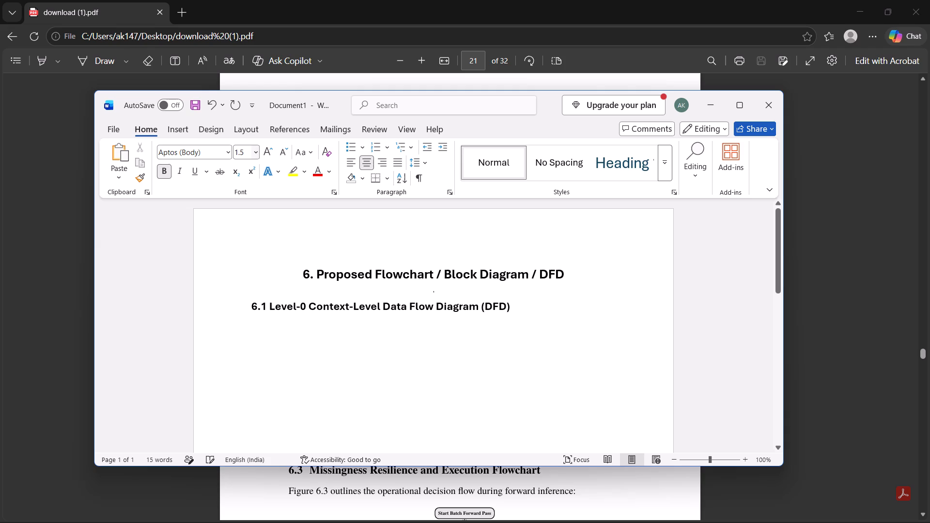
pyautogui.click(531, 310)
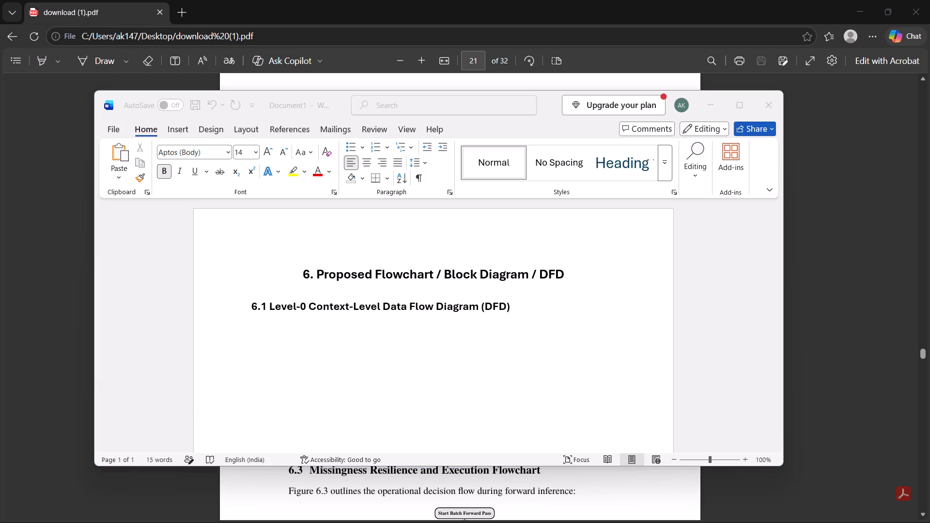
# Copy the Figure 6.1 introductory sentence from the PDF below the 6.1 heading in Word as non-bold 12 pt text, followed by a new line.
pyautogui.moveTo(364, 210); pyautogui.dragTo(276, 190)
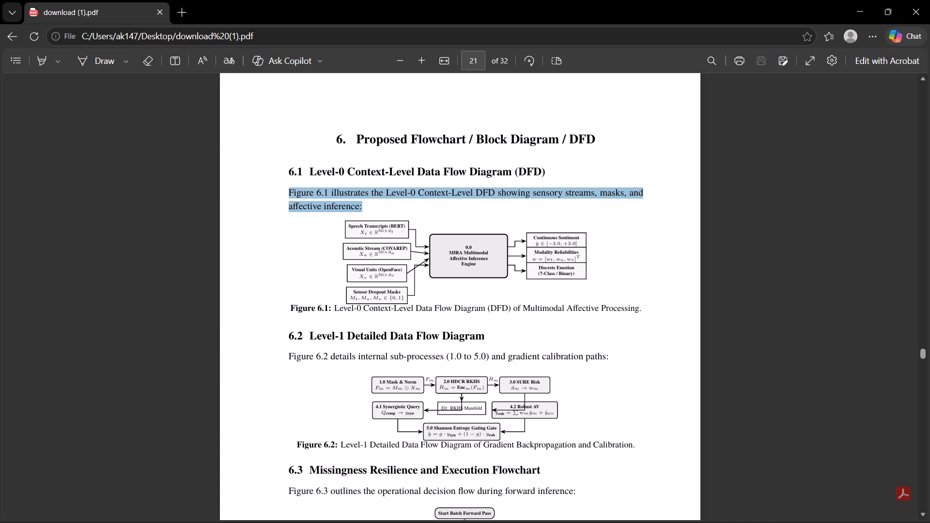
pyautogui.moveTo(276, 190); pyautogui.dragTo(277, 190)
pyautogui.hotkey('ctrl', 'c')
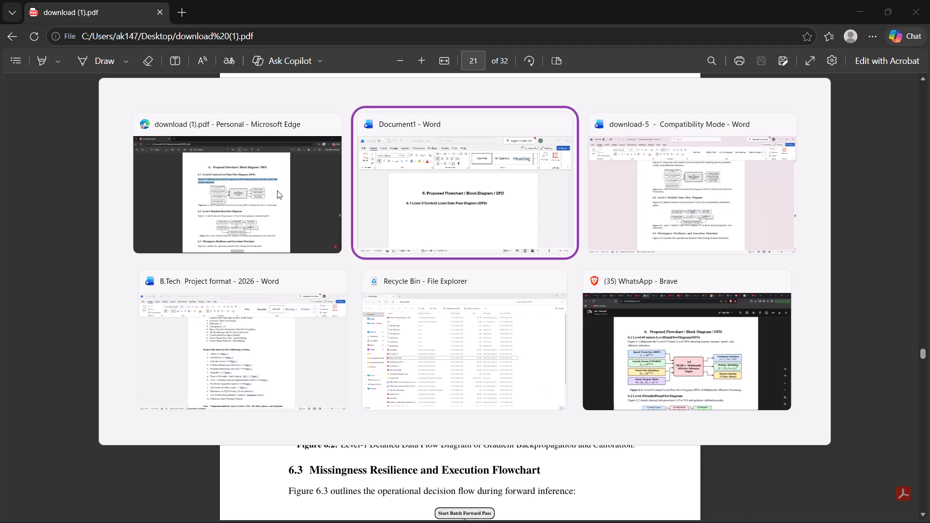
pyautogui.press('Return')
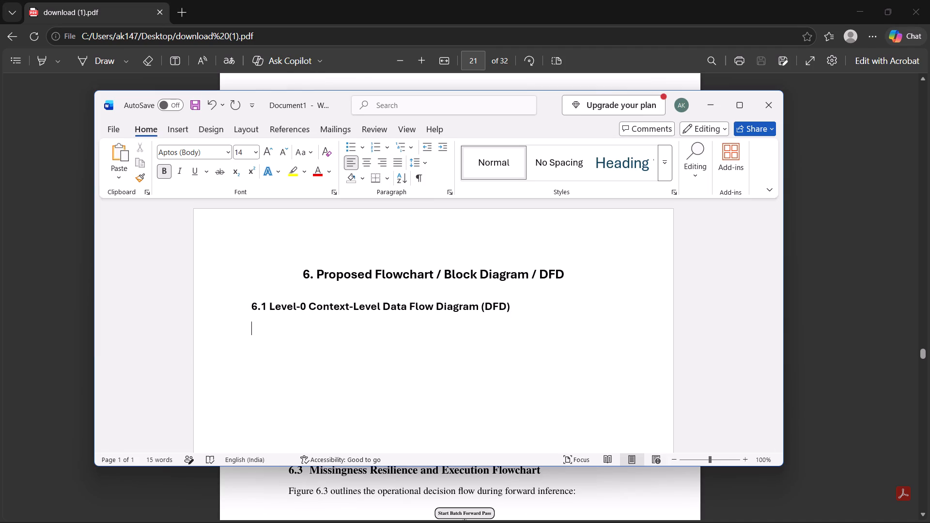
pyautogui.click(162, 166)
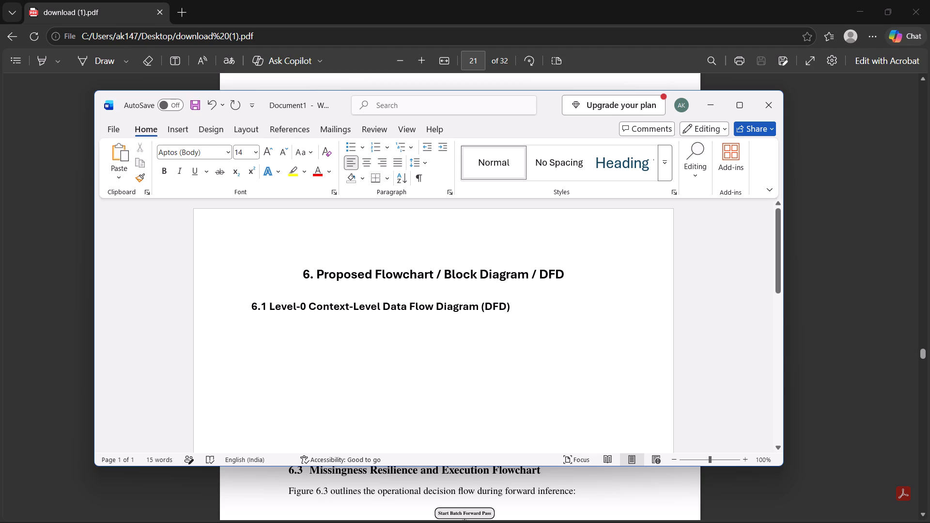
pyautogui.click(255, 151)
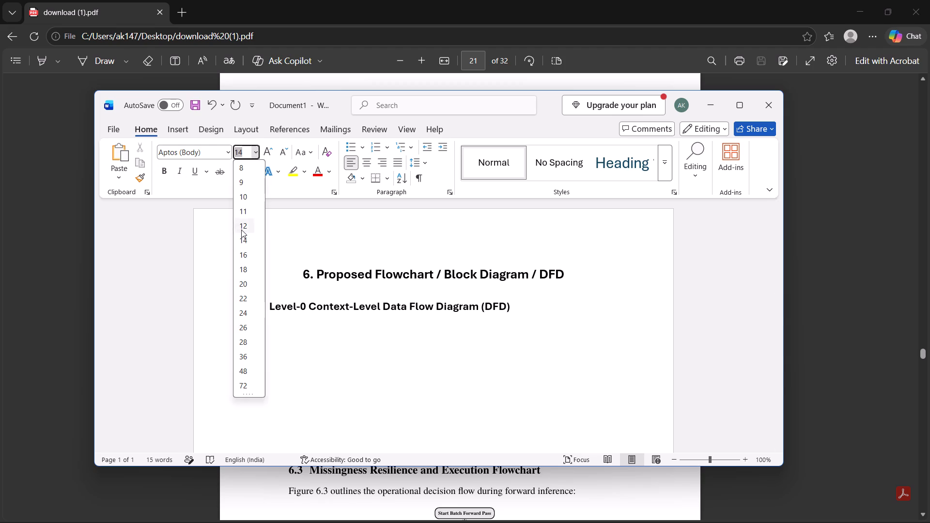
pyautogui.click(241, 230)
pyautogui.hotkey('ctrl', 'v')
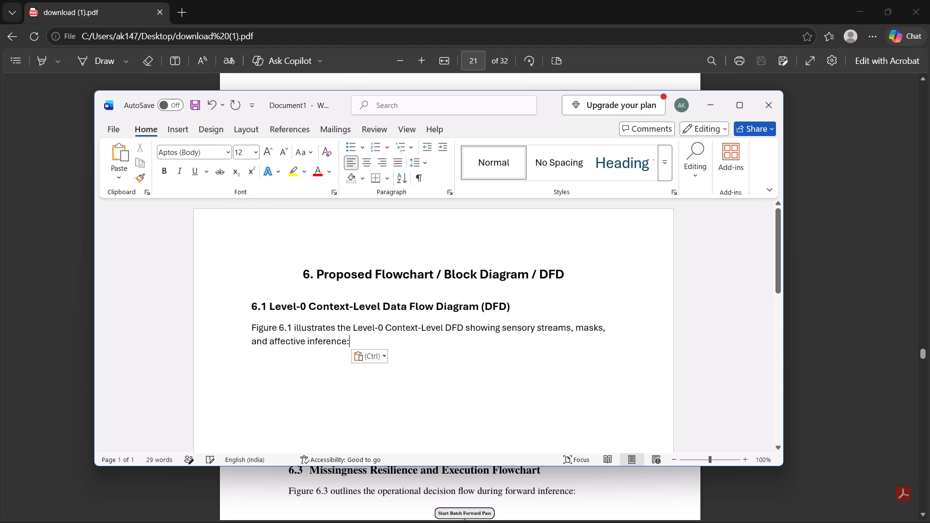
pyautogui.click(477, 355)
pyautogui.press('Return')
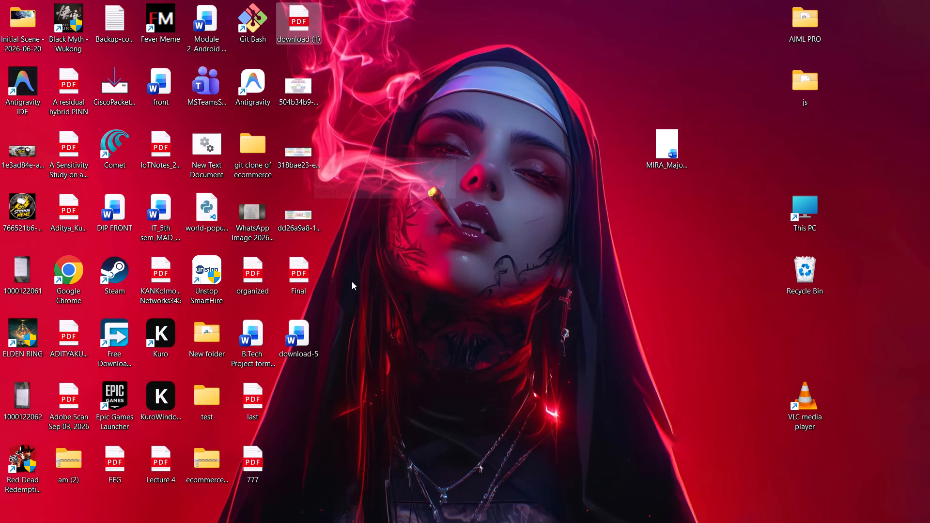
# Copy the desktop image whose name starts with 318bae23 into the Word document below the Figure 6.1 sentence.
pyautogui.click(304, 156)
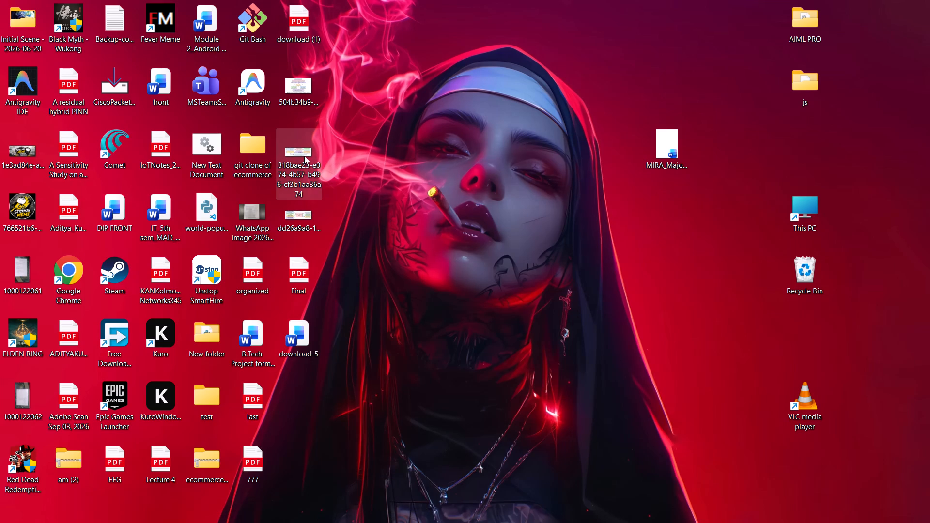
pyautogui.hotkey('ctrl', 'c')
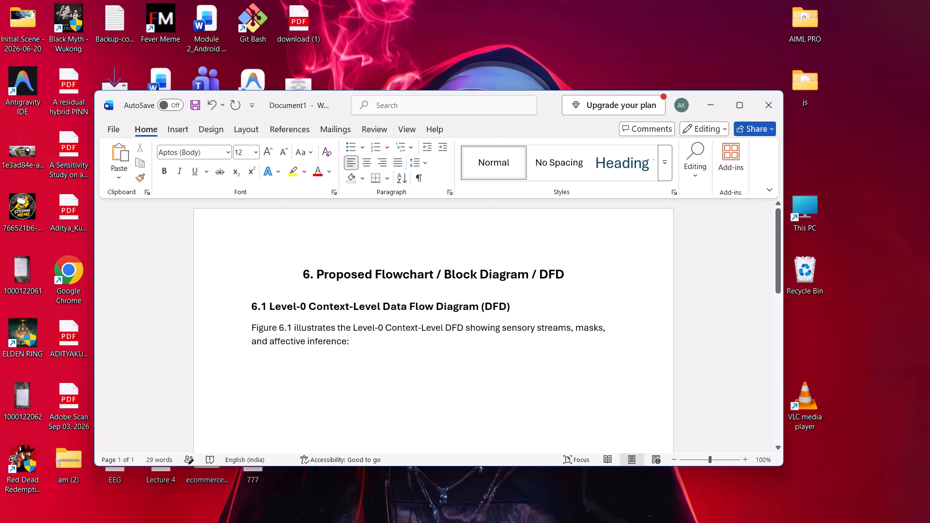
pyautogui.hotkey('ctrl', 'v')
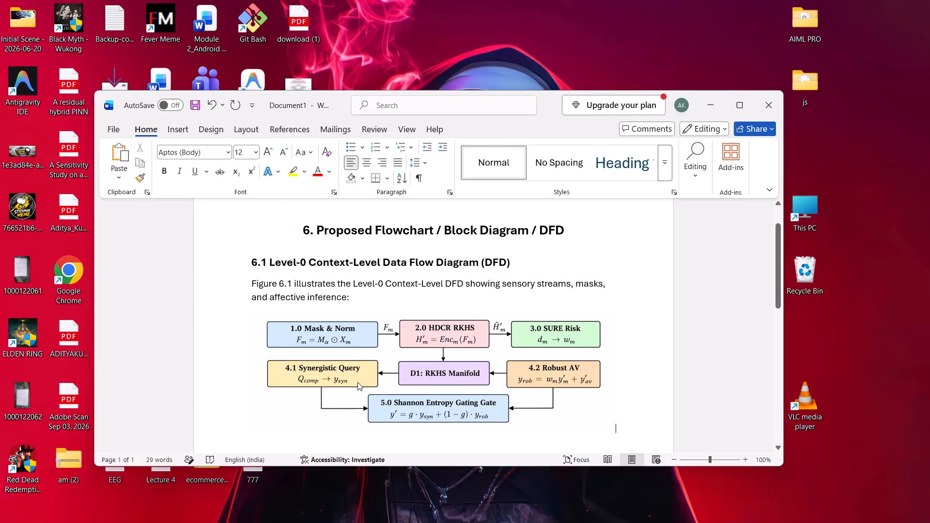
# Replace the inserted diagram in Word with the desktop image whose name starts with dd26a9a8.
pyautogui.click(299, 205)
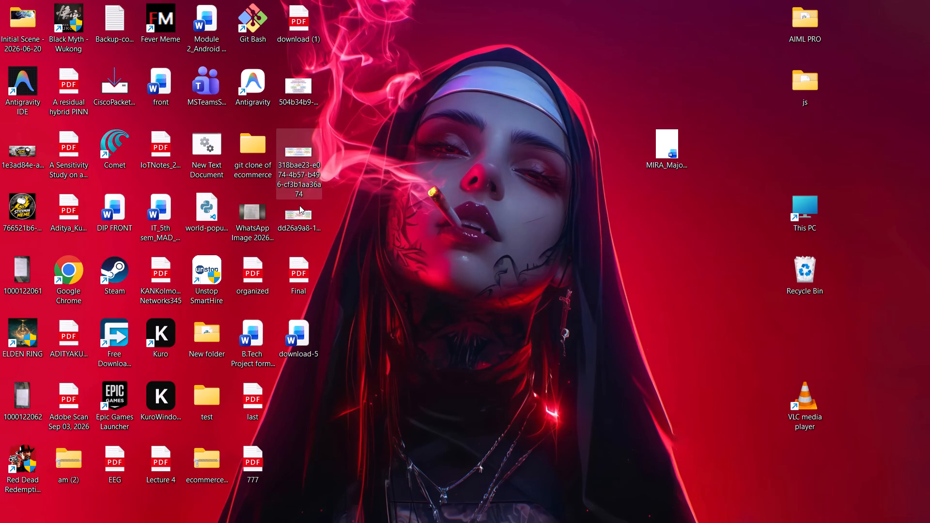
pyautogui.hotkey('ctrl', 'c')
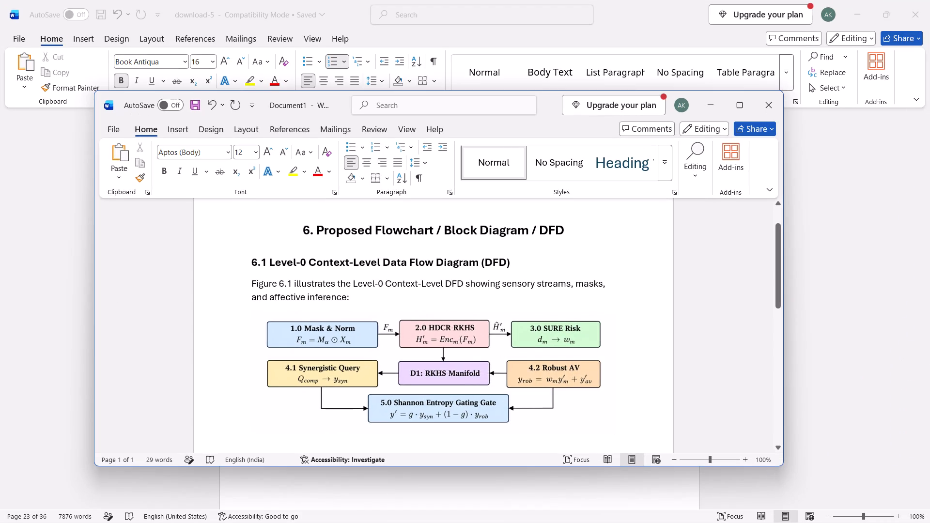
pyautogui.press('Delete')
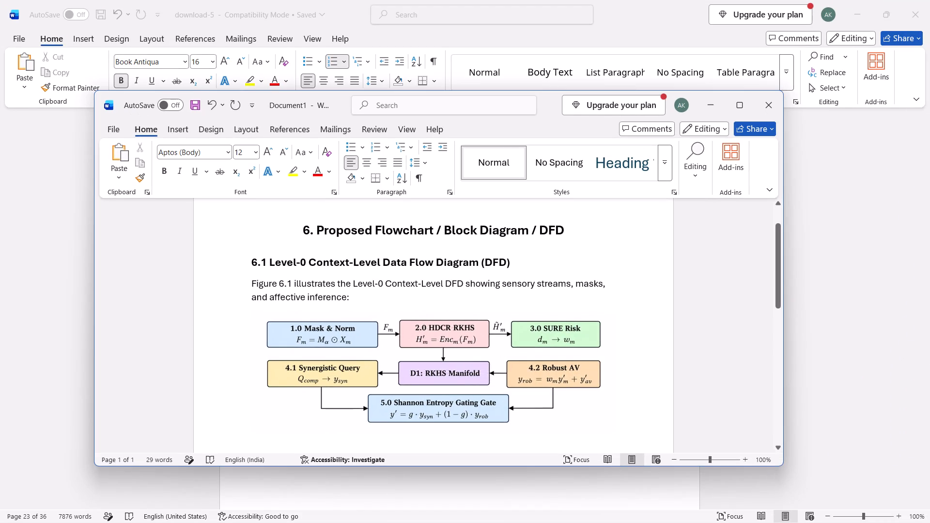
pyautogui.click(382, 347)
pyautogui.press('Delete')
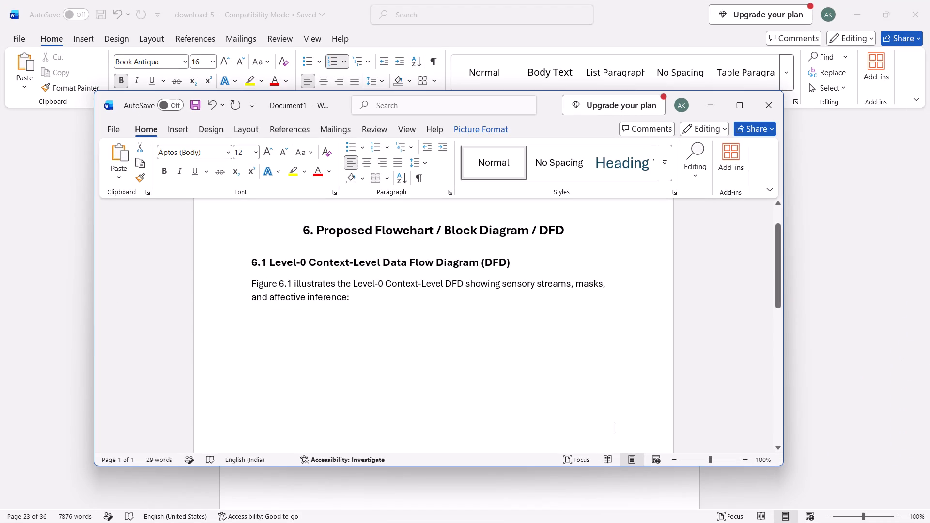
pyautogui.hotkey('ctrl', 'v')
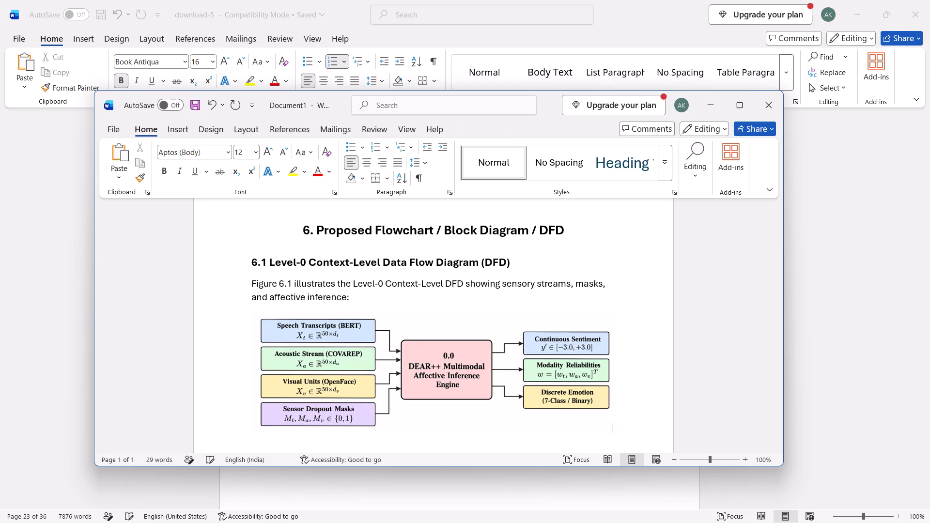
# Enlarge the Level-0 diagram proportionally past the right text margin and try to shift it left on the page.
pyautogui.scroll(-1, 400, 348)
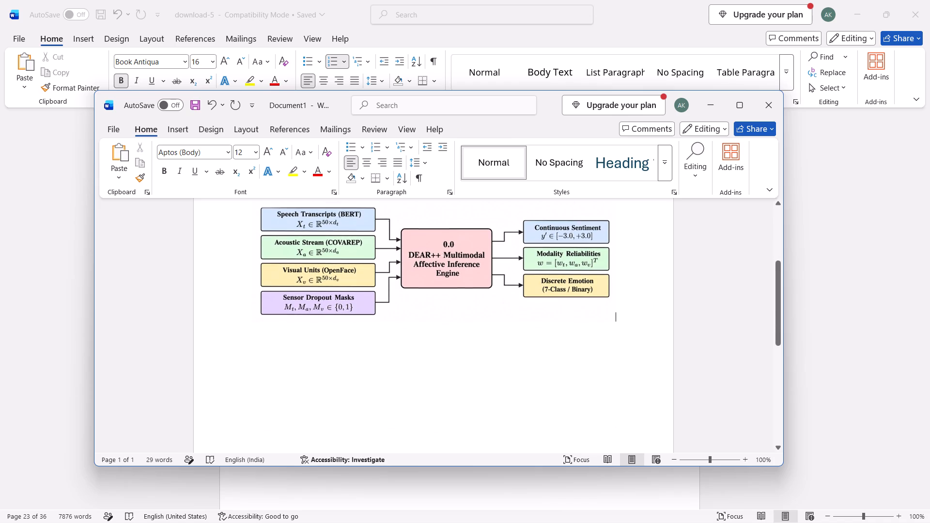
pyautogui.click(470, 289)
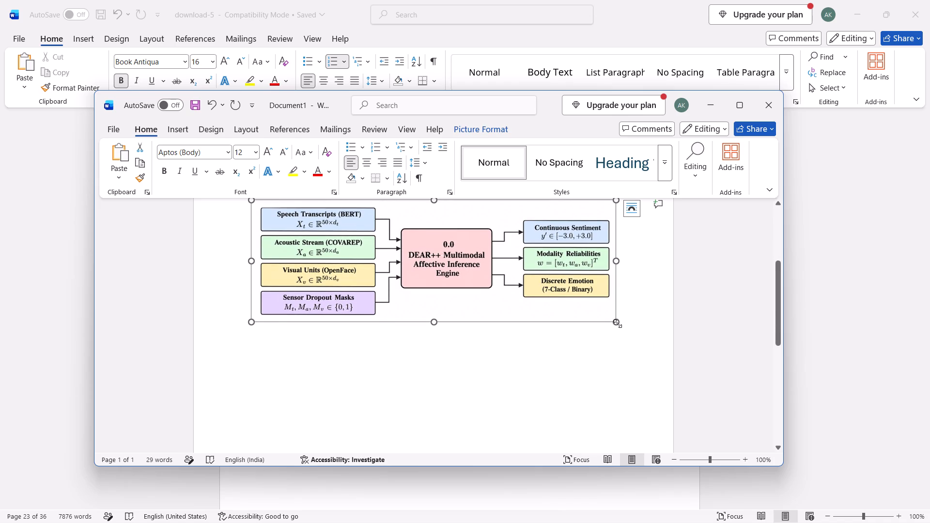
pyautogui.moveTo(618, 323); pyautogui.dragTo(550, 332)
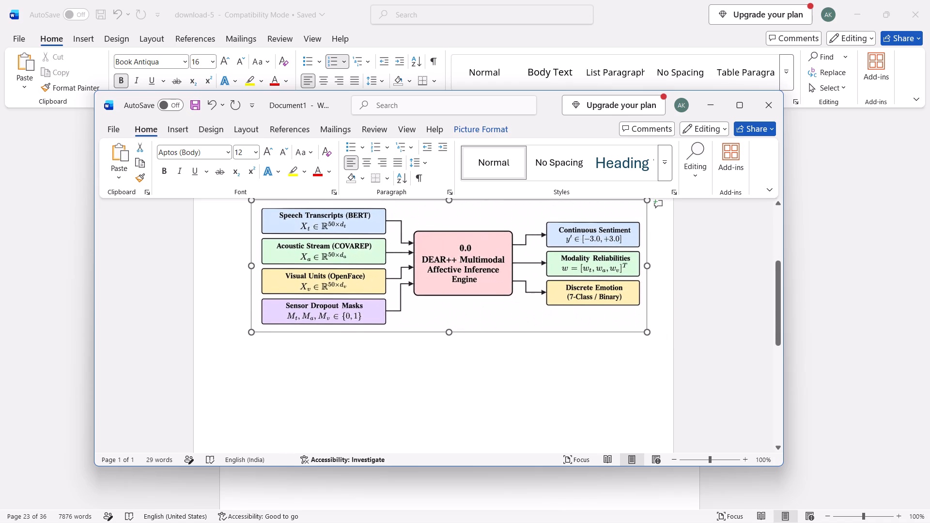
pyautogui.moveTo(473, 292); pyautogui.dragTo(450, 304)
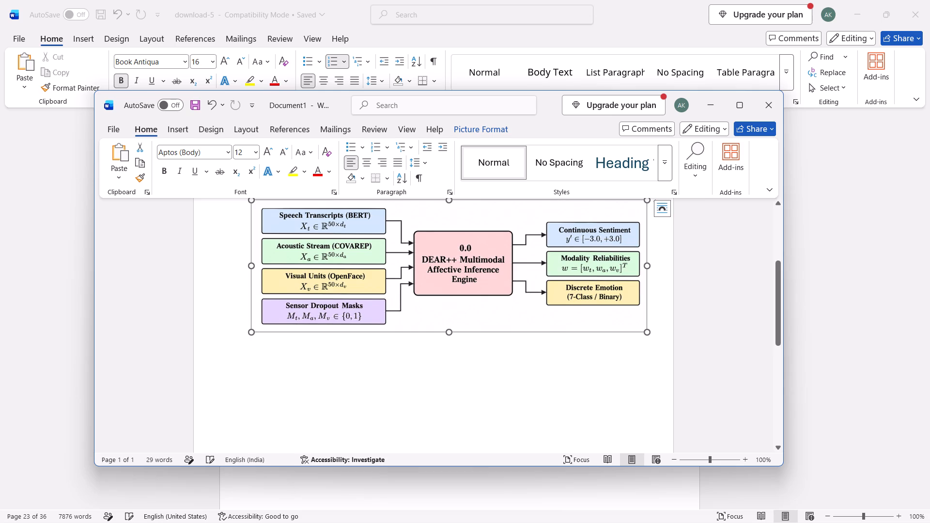
pyautogui.moveTo(469, 256); pyautogui.dragTo(452, 262)
pyautogui.moveTo(250, 329); pyautogui.dragTo(244, 337)
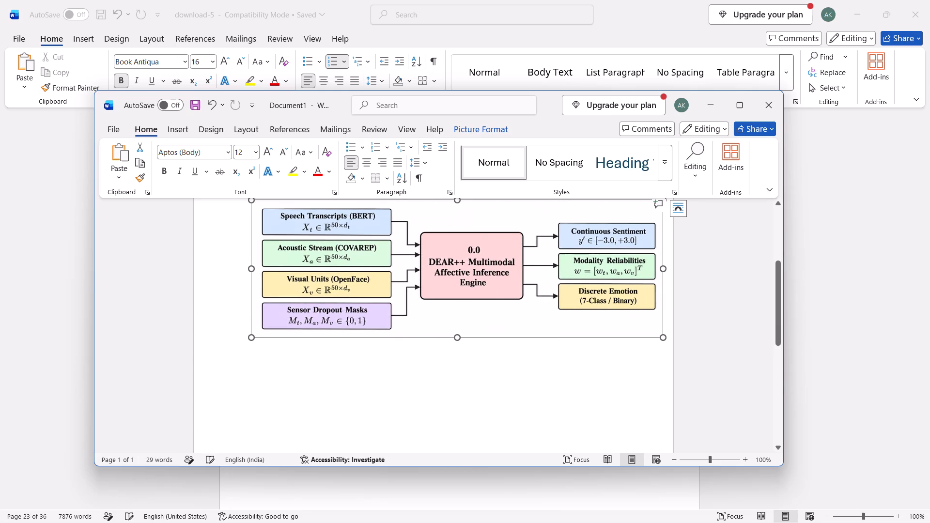
pyautogui.moveTo(464, 281); pyautogui.dragTo(408, 299)
pyautogui.scroll(1, 454, 251)
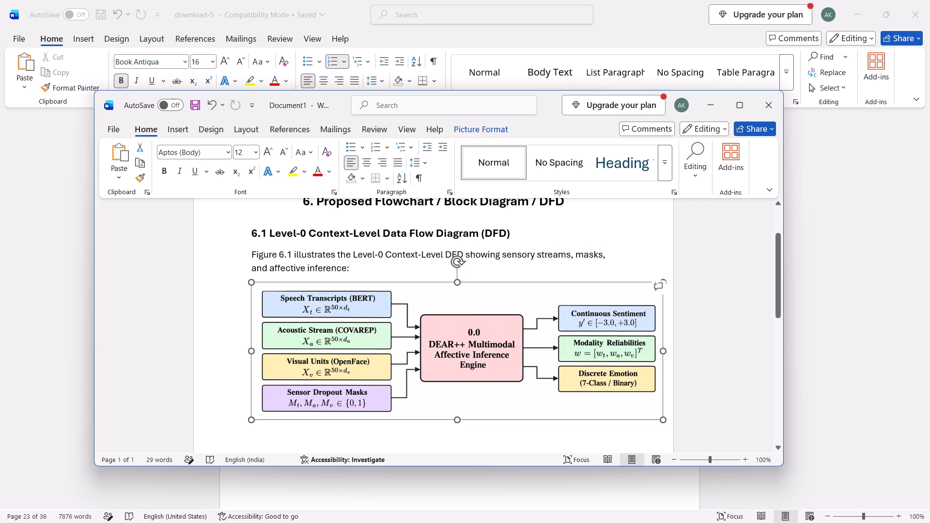
# Narrow and rescale the Level-0 diagram so its right edge lies between the text margin and the page edge.
pyautogui.moveTo(254, 349); pyautogui.dragTo(271, 350)
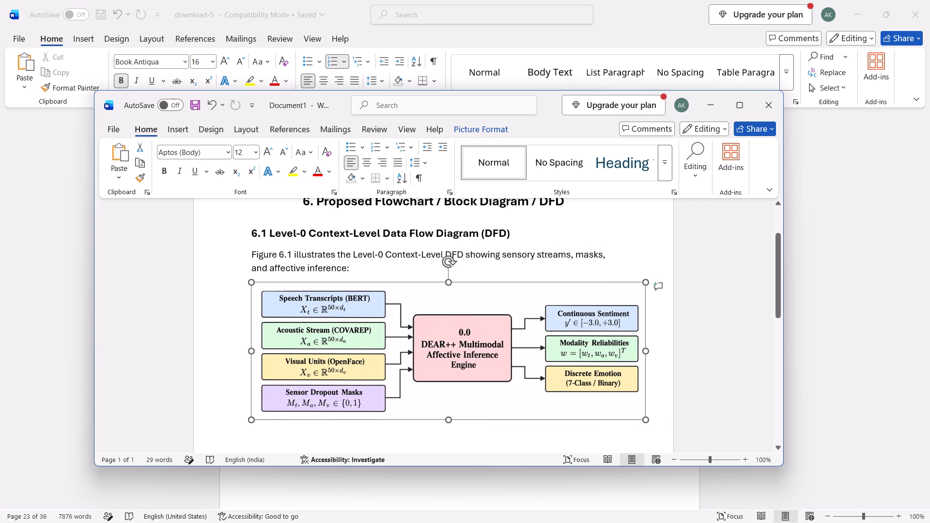
pyautogui.moveTo(271, 350); pyautogui.dragTo(279, 351)
pyautogui.moveTo(592, 318); pyautogui.dragTo(550, 349)
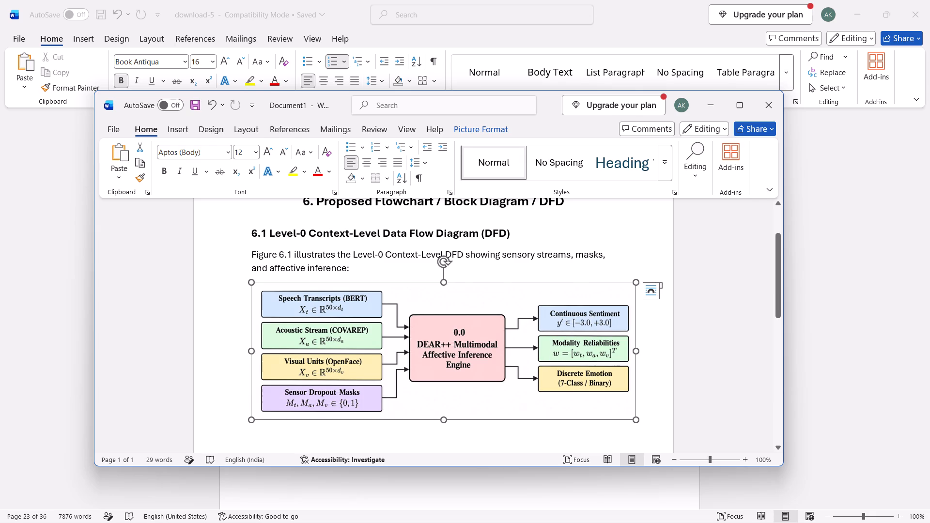
pyautogui.moveTo(250, 281); pyautogui.dragTo(240, 278)
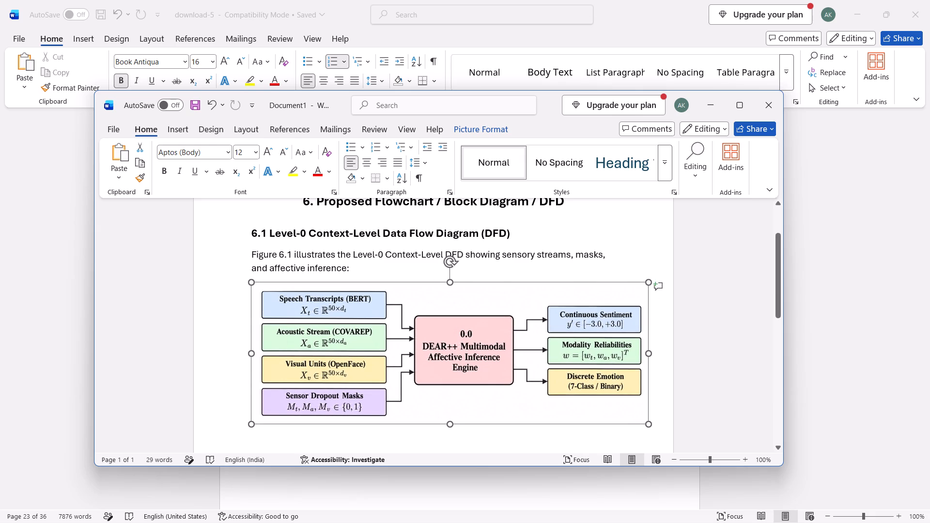
pyautogui.moveTo(648, 422); pyautogui.dragTo(634, 432)
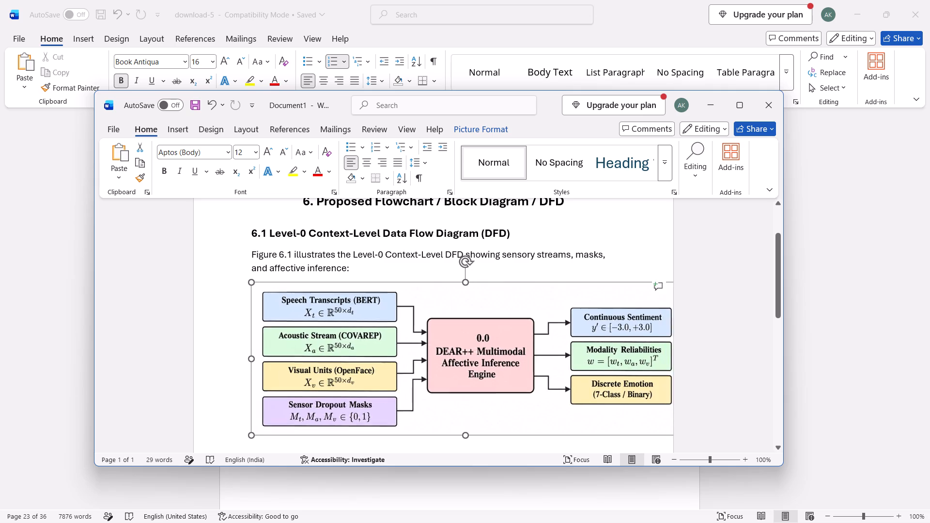
pyautogui.moveTo(634, 432); pyautogui.dragTo(492, 412)
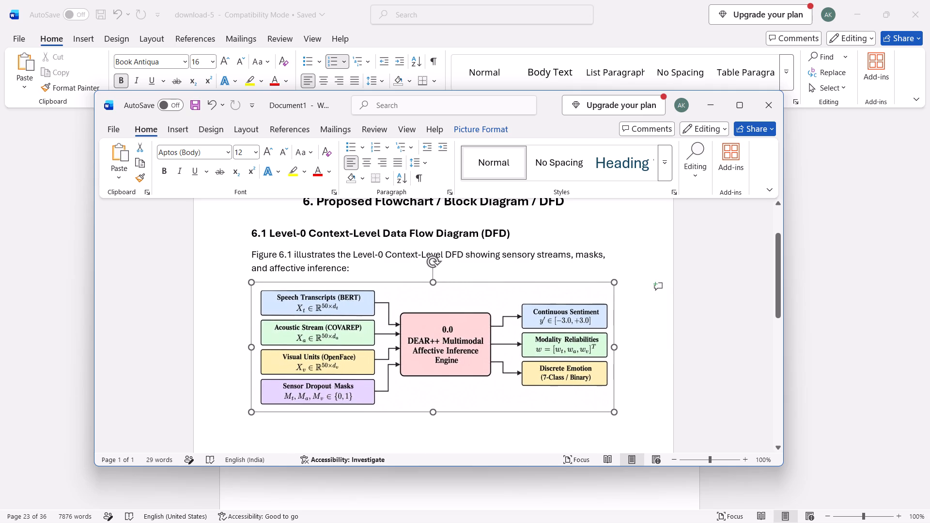
pyautogui.moveTo(452, 361); pyautogui.dragTo(388, 355)
pyautogui.moveTo(613, 410); pyautogui.dragTo(627, 418)
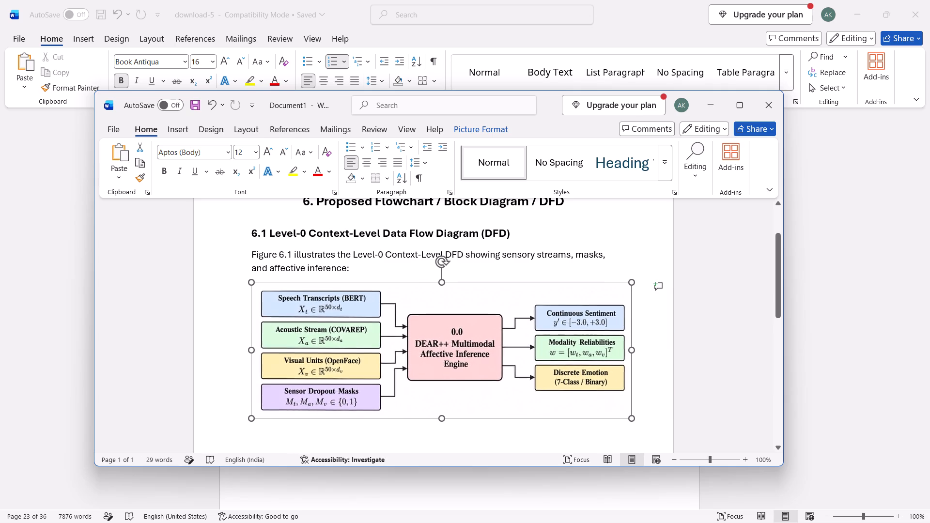
pyautogui.moveTo(627, 418); pyautogui.dragTo(629, 421)
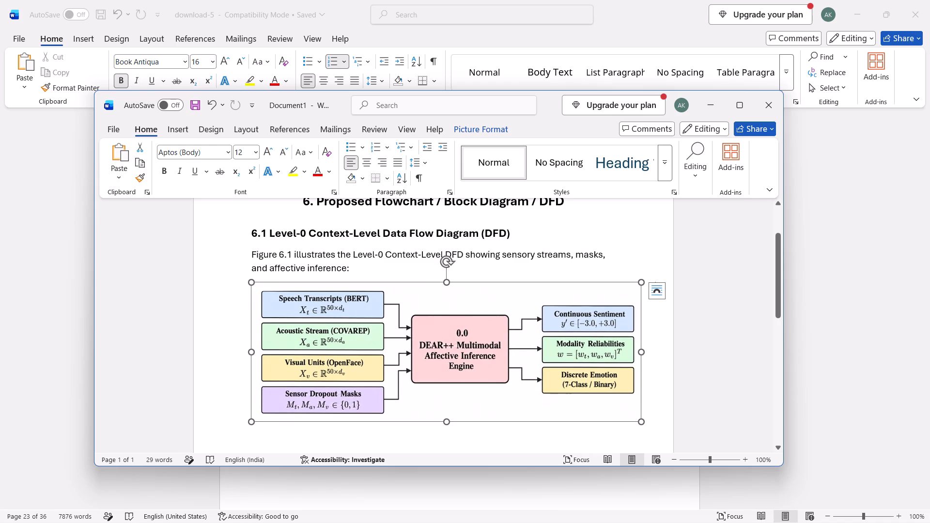
pyautogui.click(619, 211)
# Start a new line below the Level-0 diagram.
pyautogui.scroll(-1, 580, 314)
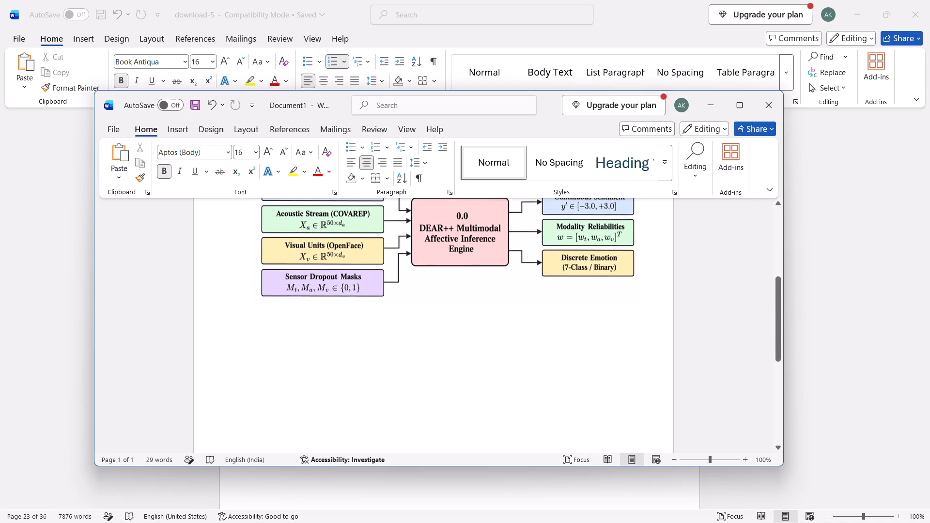
pyautogui.scroll(-1, 580, 314)
pyautogui.click(530, 343)
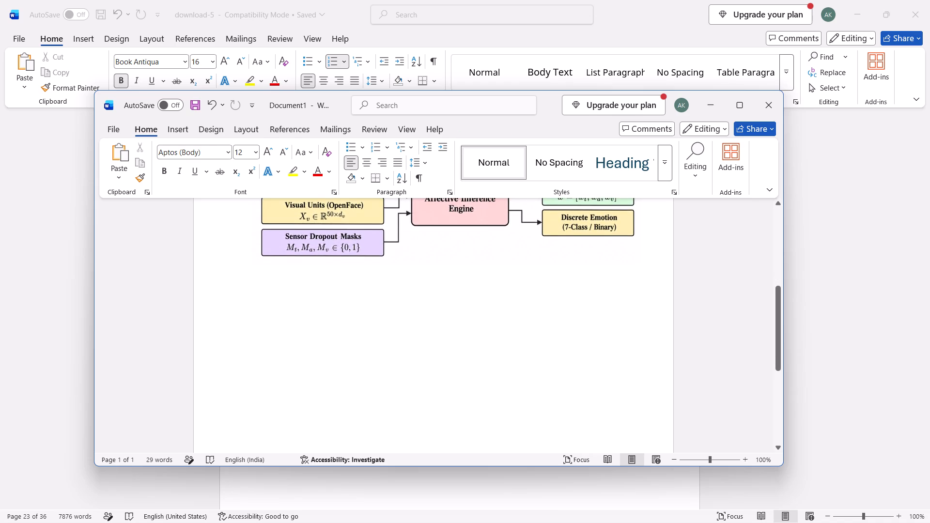
pyautogui.press('Return')
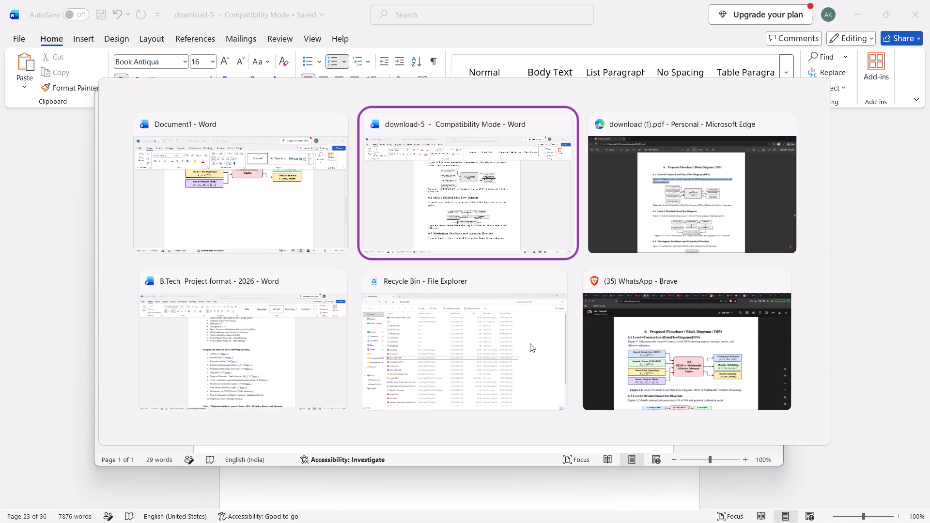
# Copy the full Figure 6.1 caption from the download-5 document into Document1 below the Level-0 diagram.
pyautogui.moveTo(339, 253); pyautogui.dragTo(287, 240)
pyautogui.hotkey('ctrl', 'c')
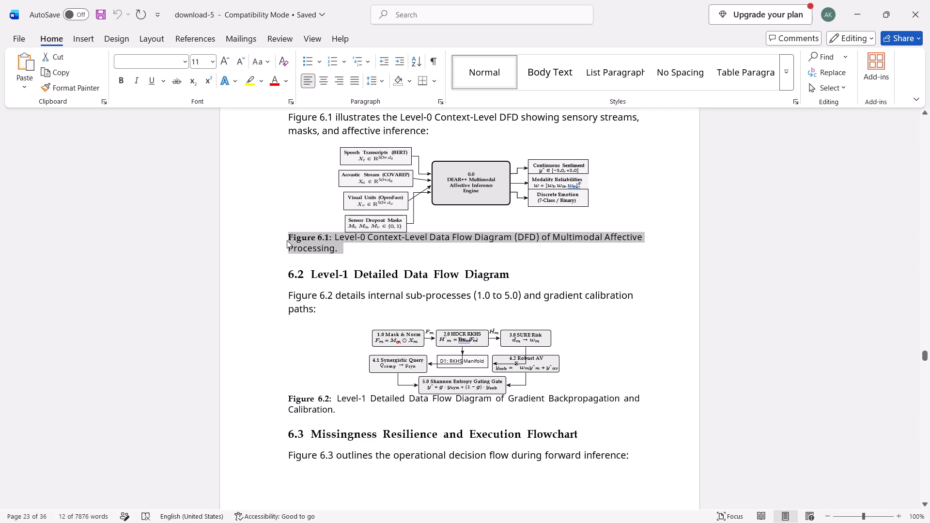
pyautogui.hotkey('ctrl', 'v')
# Copy the heading text "Level-1 Detailed Data Flow Diagram" from download-5 and start its section number with 6 below the Figure 6.1 caption in Document1.
pyautogui.moveTo(522, 269); pyautogui.dragTo(294, 278)
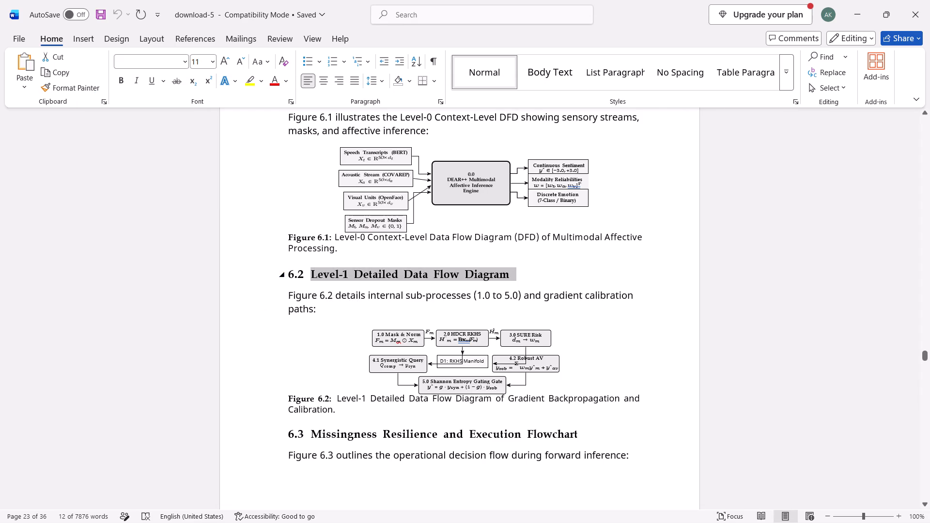
pyautogui.moveTo(294, 278); pyautogui.dragTo(288, 273)
pyautogui.moveTo(288, 273); pyautogui.dragTo(292, 271)
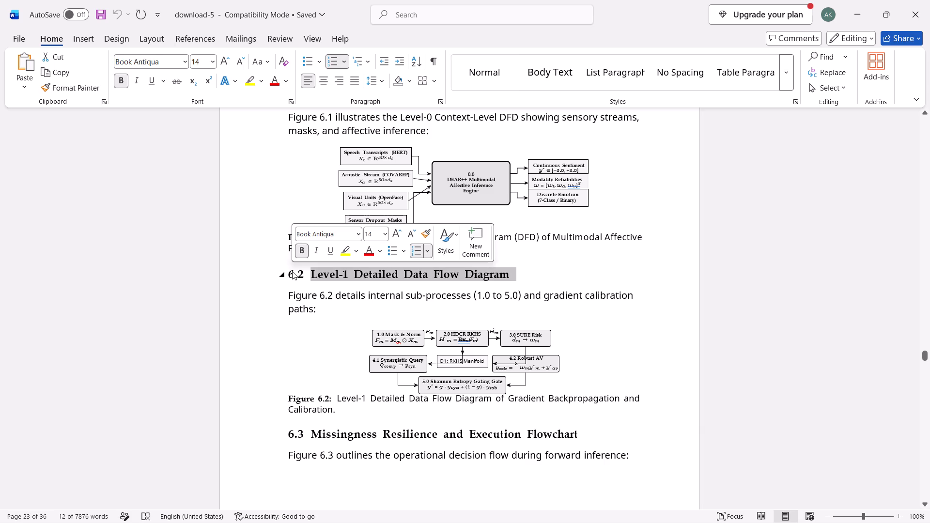
pyautogui.click(293, 277)
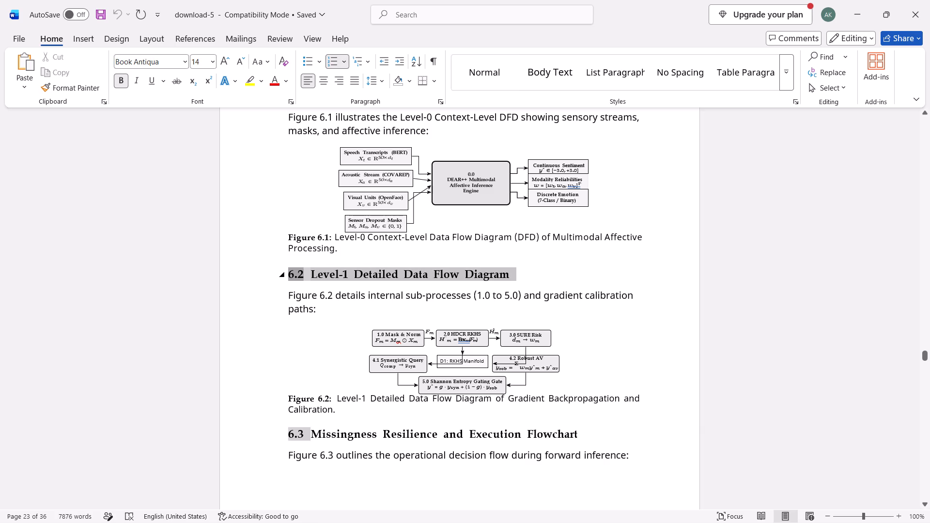
pyautogui.click(281, 276)
pyautogui.click(281, 276)
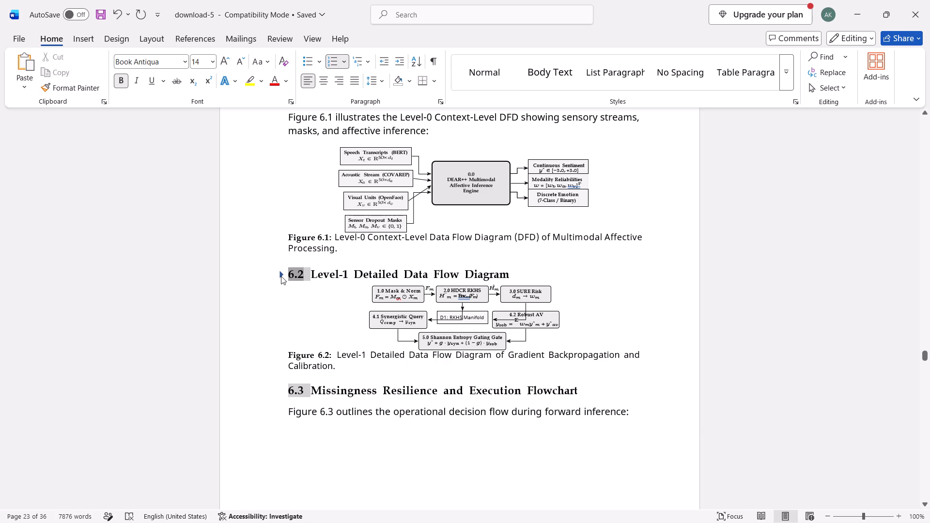
pyautogui.click(506, 272)
pyautogui.moveTo(509, 274); pyautogui.dragTo(299, 276)
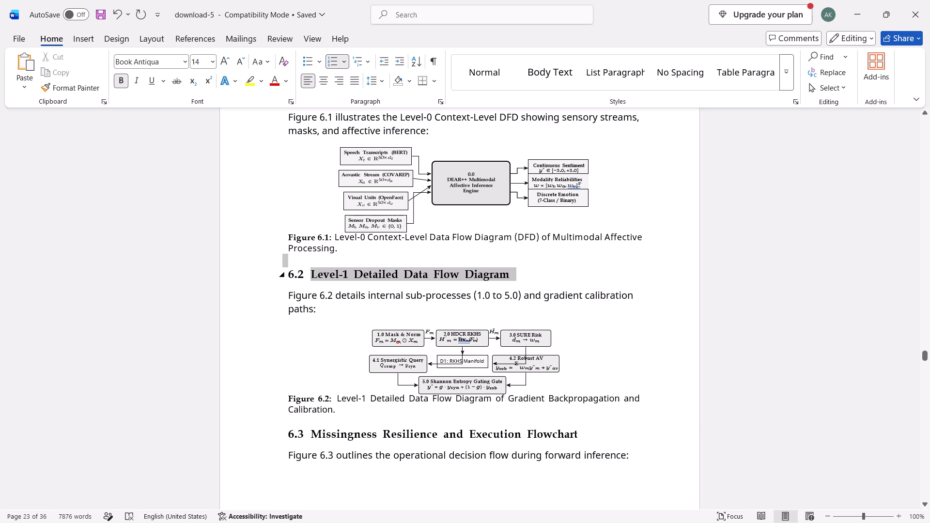
pyautogui.moveTo(299, 276); pyautogui.dragTo(294, 279)
pyautogui.hotkey('ctrl', 'c')
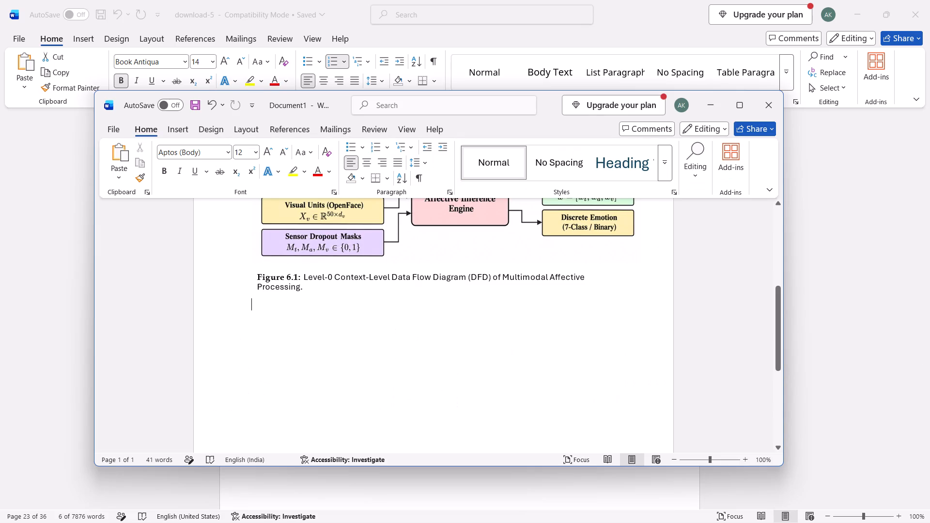
pyautogui.press('6')
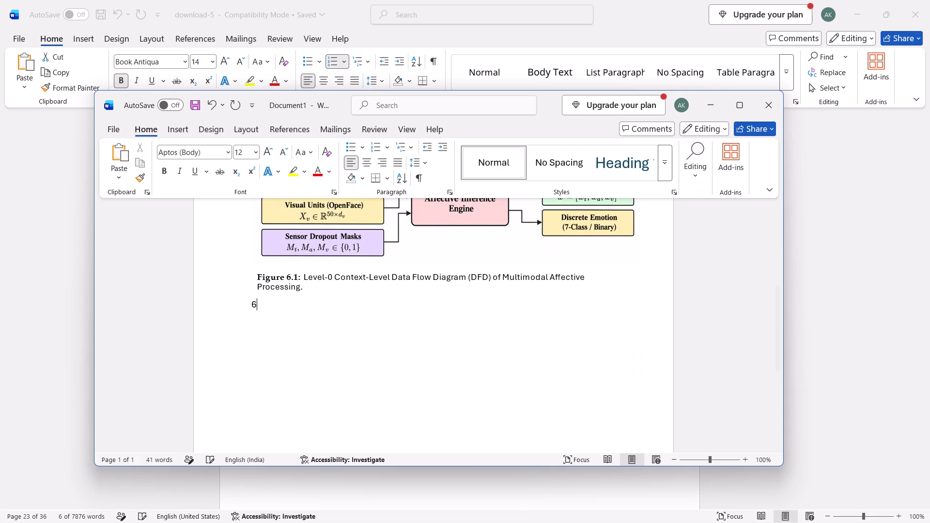
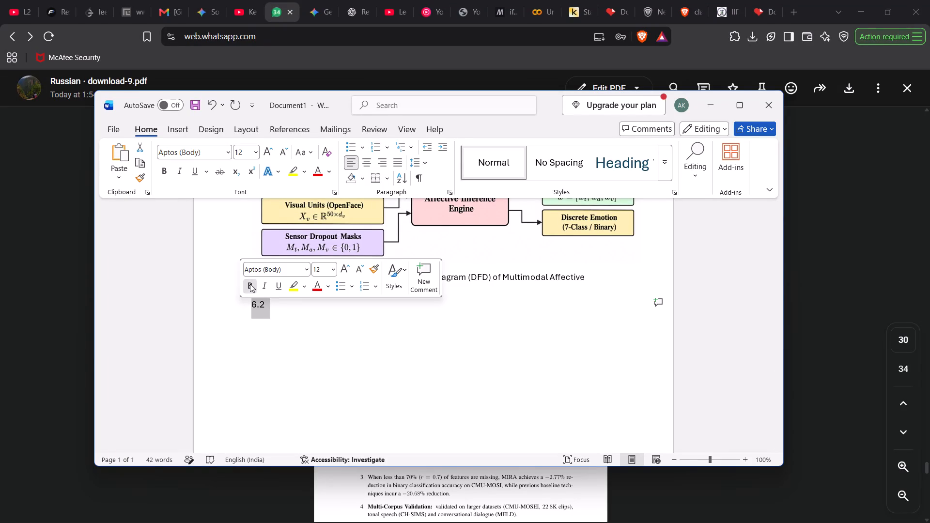
# Set the font size of the section number 6.2 below the Figure 6.1 caption to 14.
pyautogui.click(334, 270)
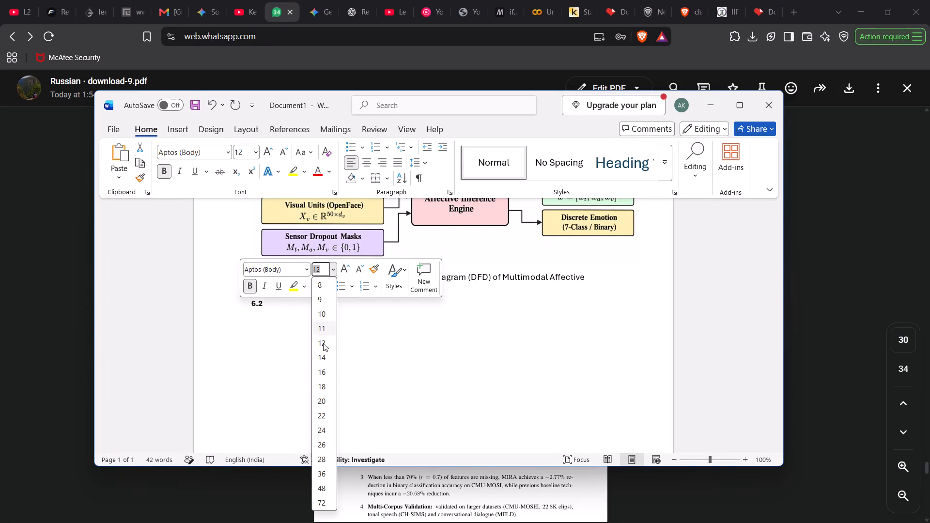
pyautogui.click(321, 356)
pyautogui.click(300, 316)
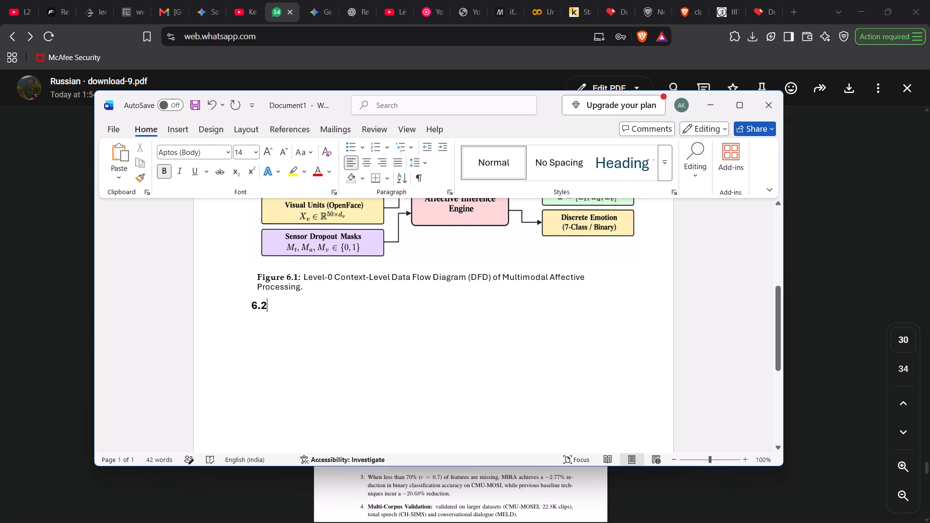
# Complete the section number as "6.2." and paste the copied heading "Level-1 Detailed Data Flow Diagram" after it.
pyautogui.press('/')
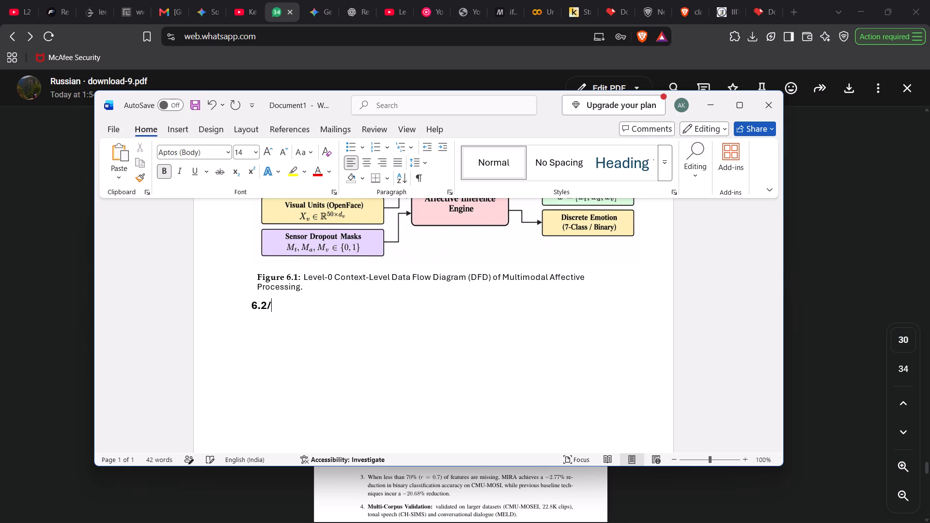
pyautogui.press('BackSpace')
pyautogui.write('.')
pyautogui.press('space')
pyautogui.hotkey('ctrl', 'v')
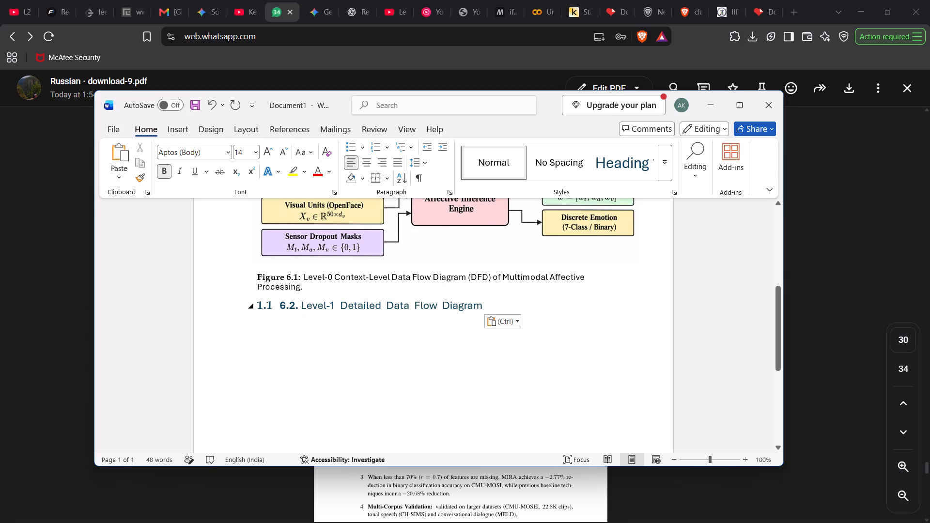
# Remove the automatic 1.1 numbering and the leftover indent in front of the 6.2 heading.
pyautogui.click(275, 301)
pyautogui.press('BackSpace')
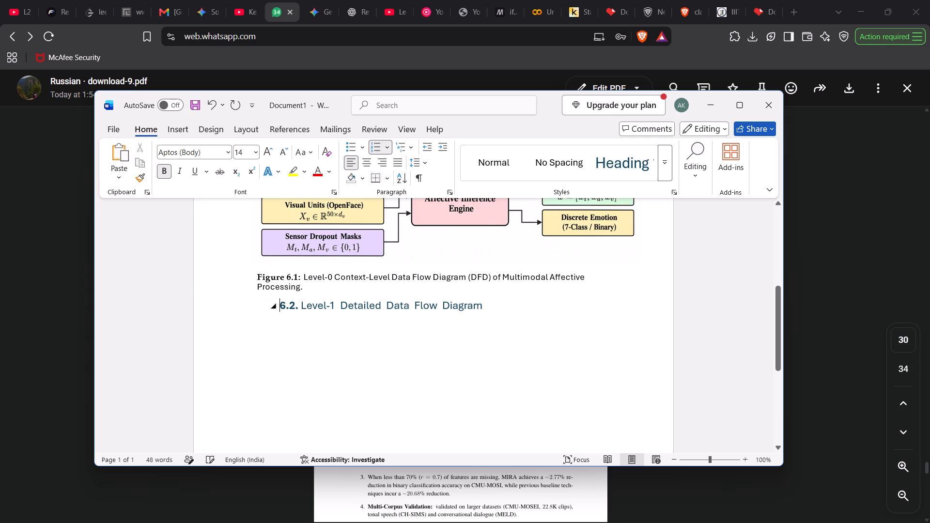
pyautogui.press('BackSpace')
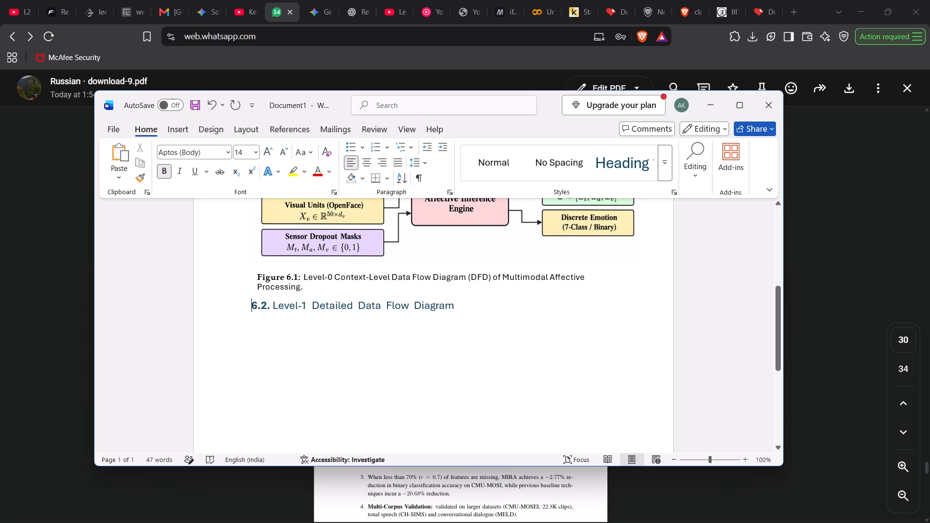
# Format the entire heading "6.2. Level-1 Detailed Data Flow Diagram" in black, bold text.
pyautogui.moveTo(460, 304); pyautogui.dragTo(249, 303)
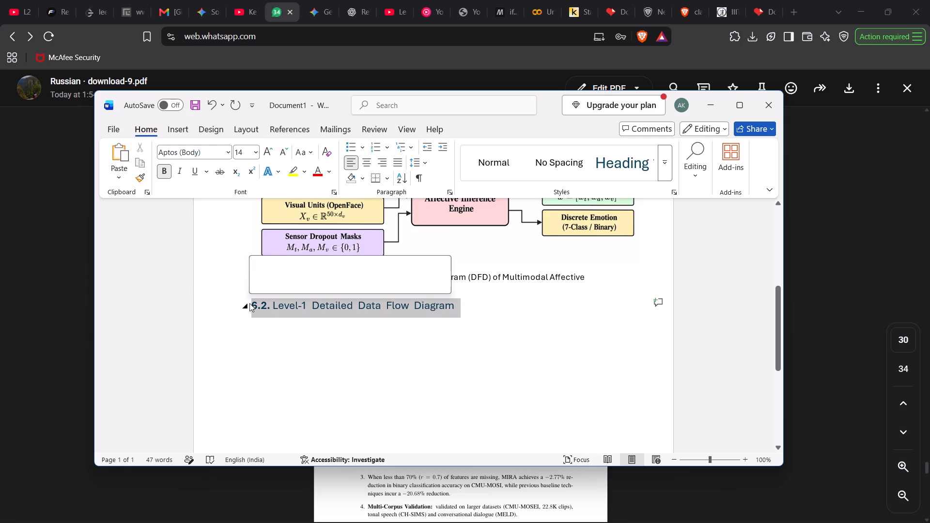
pyautogui.click(333, 282)
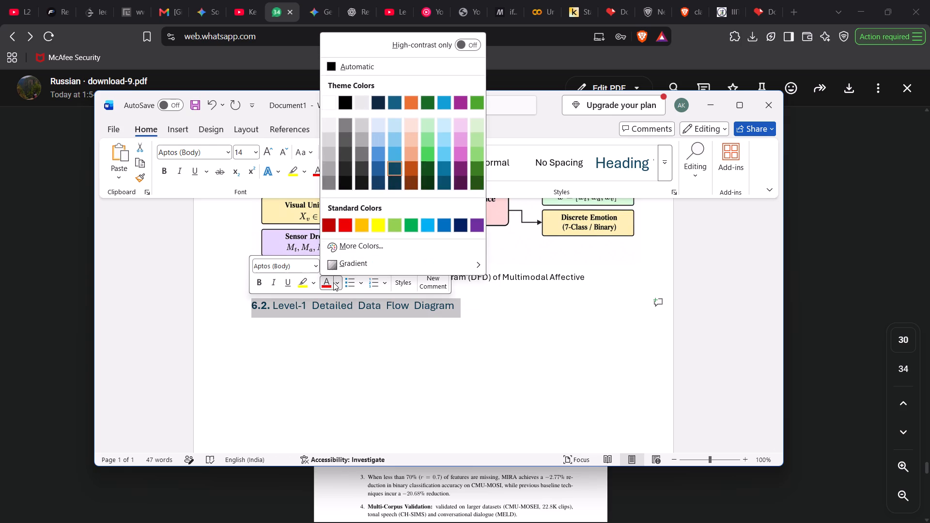
pyautogui.click(348, 97)
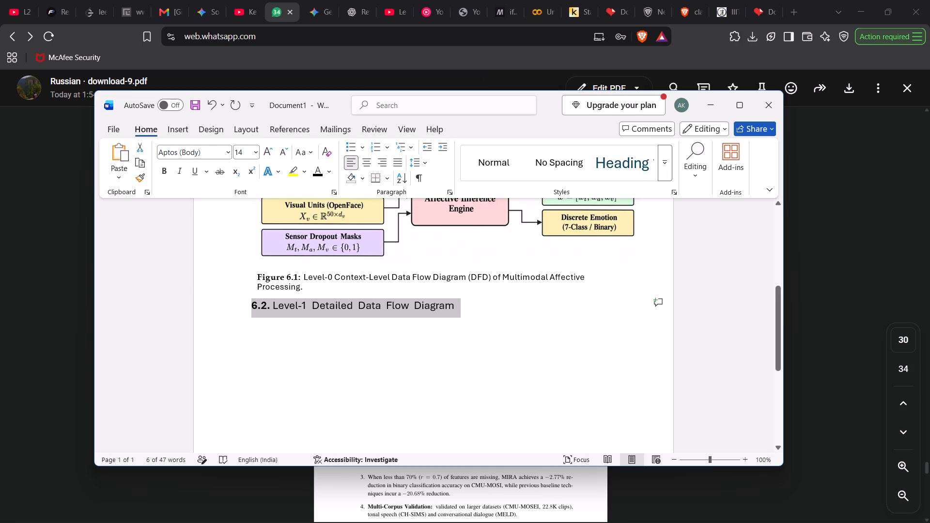
pyautogui.click(457, 306)
pyautogui.moveTo(457, 306); pyautogui.dragTo(294, 318)
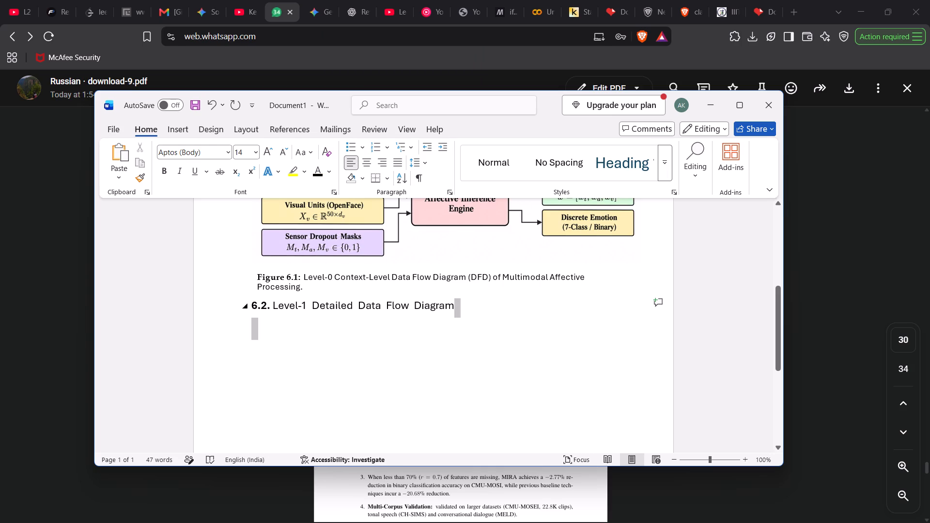
pyautogui.moveTo(294, 318); pyautogui.dragTo(250, 307)
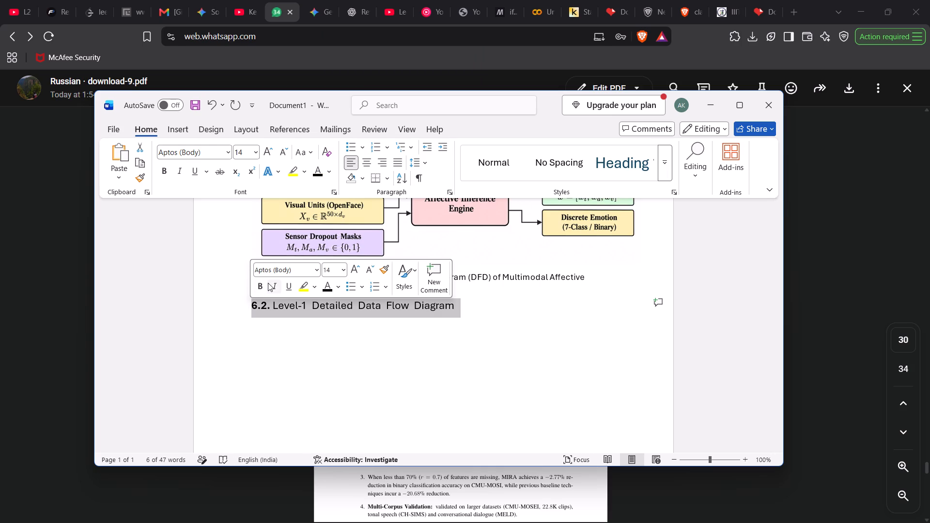
pyautogui.click(260, 285)
pyautogui.click(260, 285)
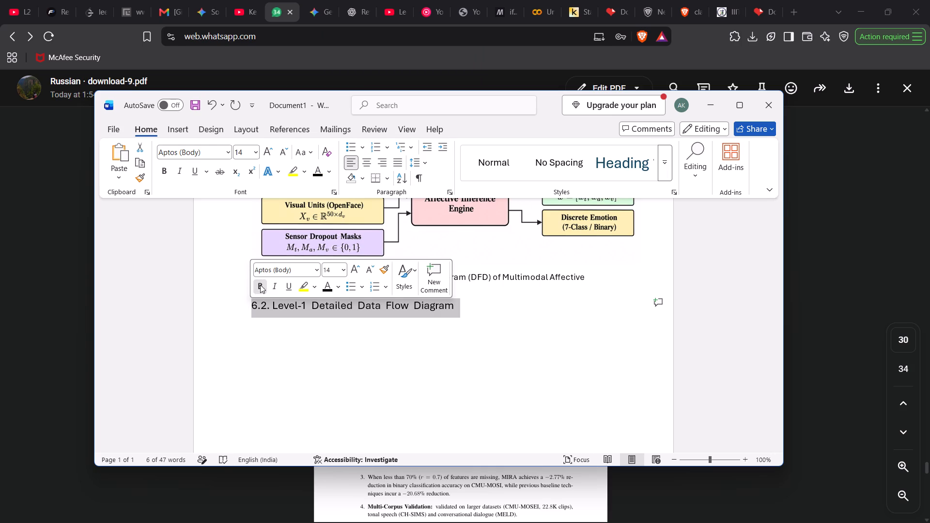
pyautogui.click(341, 374)
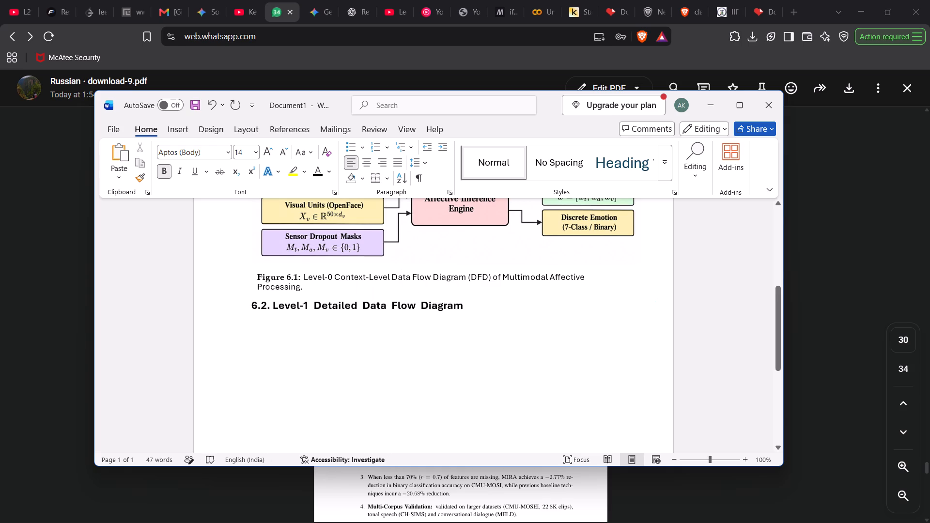
pyautogui.hscroll(1, 464, 308)
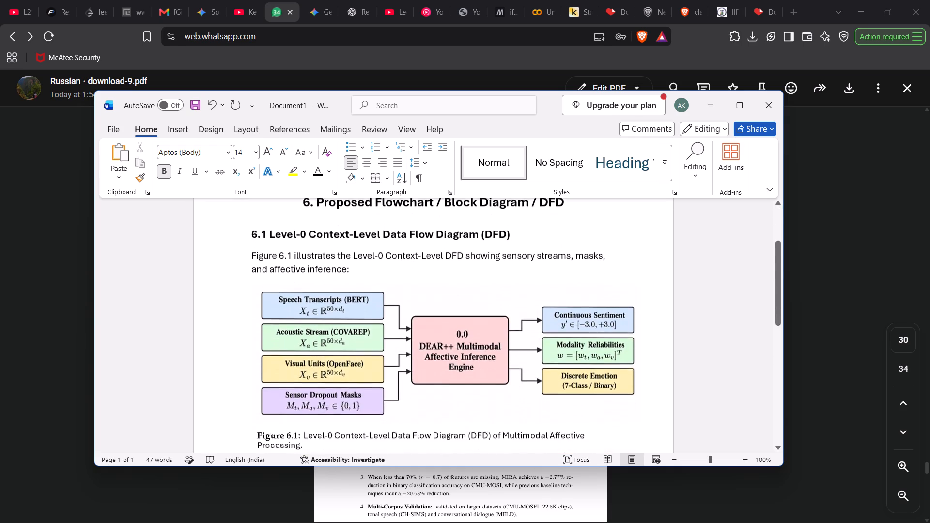
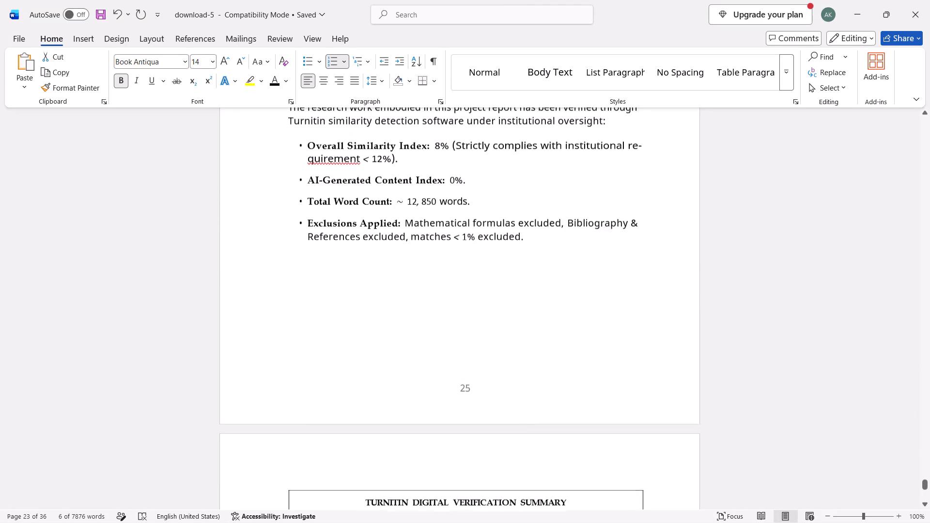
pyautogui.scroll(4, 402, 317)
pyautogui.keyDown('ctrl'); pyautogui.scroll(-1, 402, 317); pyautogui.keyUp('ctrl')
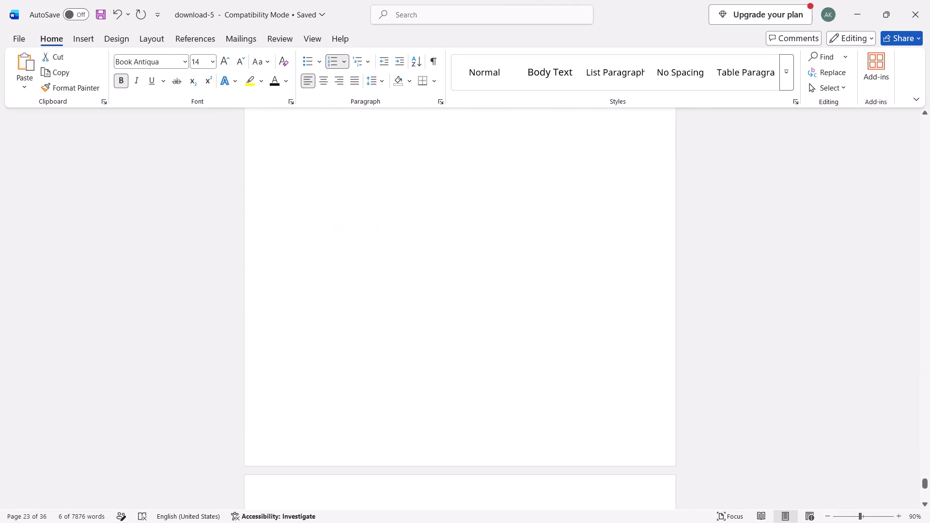
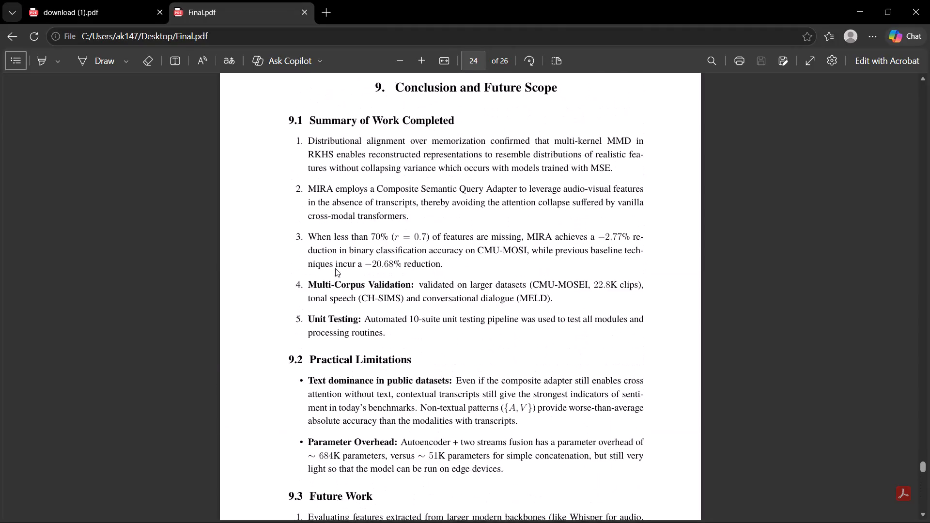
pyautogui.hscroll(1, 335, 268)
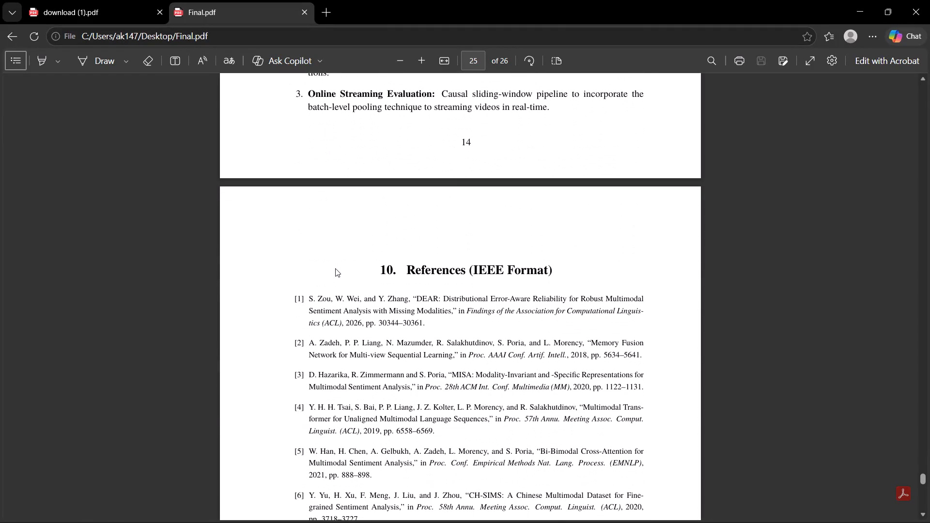
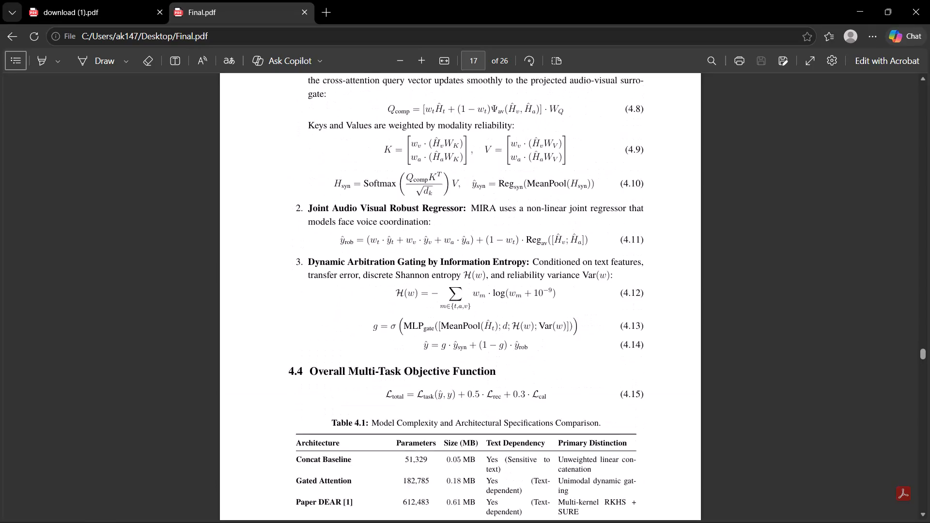
# Go back through the report PDF to the start of chapter 4, Proposed Methodology and Work Description, and examine its opening section.
pyautogui.scroll(9, 459, 329)
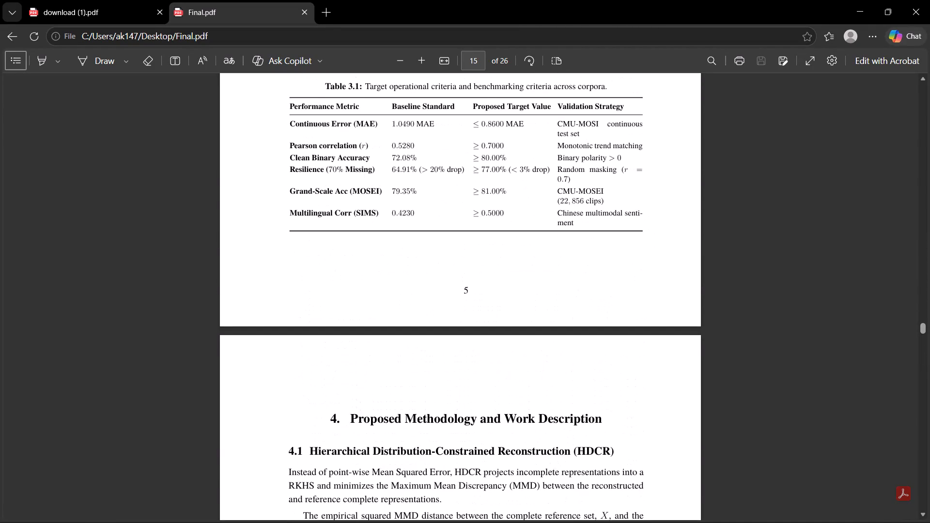
pyautogui.scroll(-1, 459, 329)
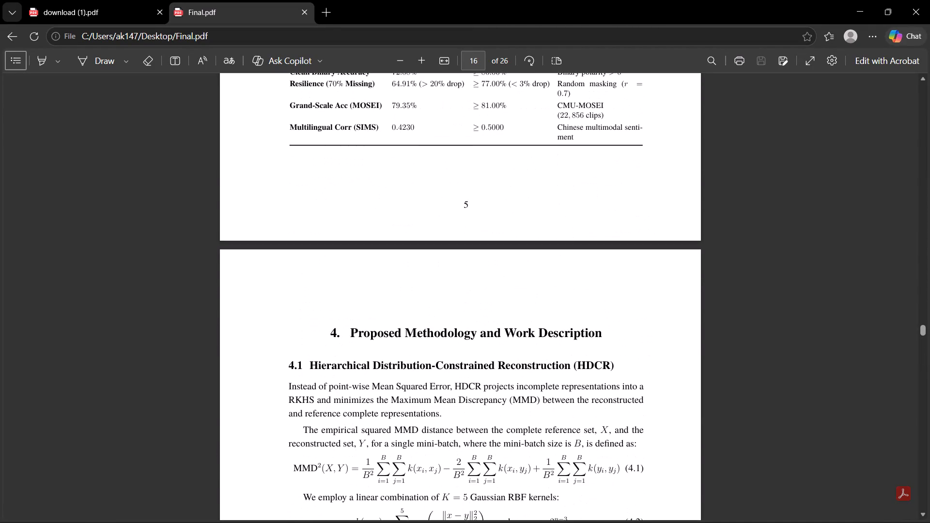
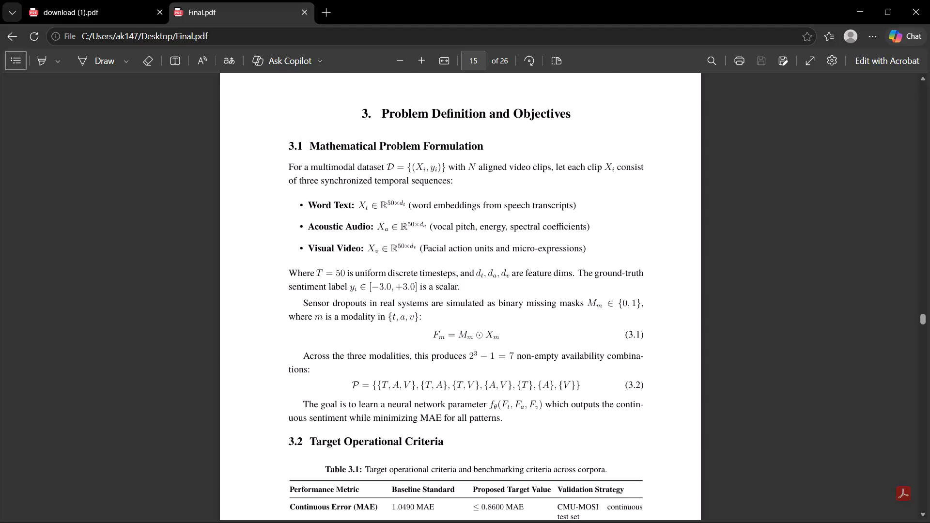
# Go back through the report PDF from chapter 3 to the start of chapter 2, Literature Review and Related Work, examining the section layout.
pyautogui.scroll(2, 459, 329)
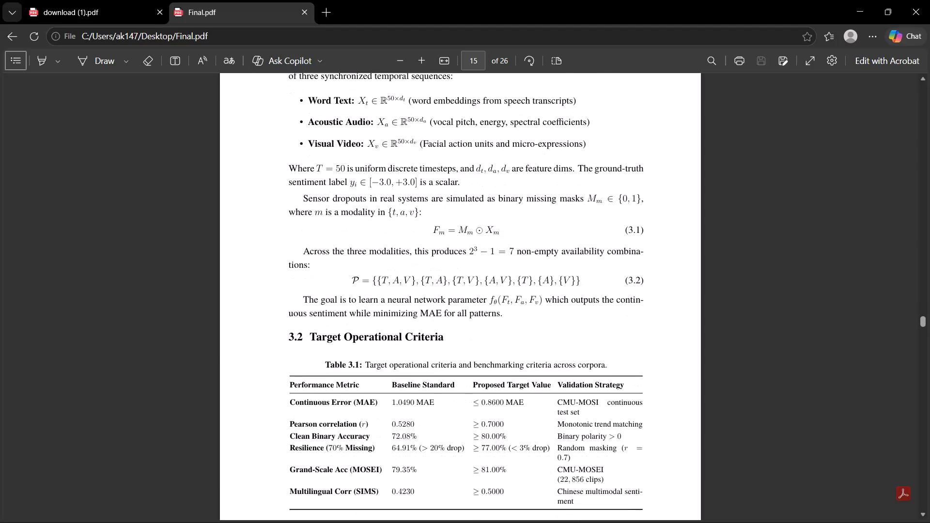
pyautogui.scroll(6, 459, 329)
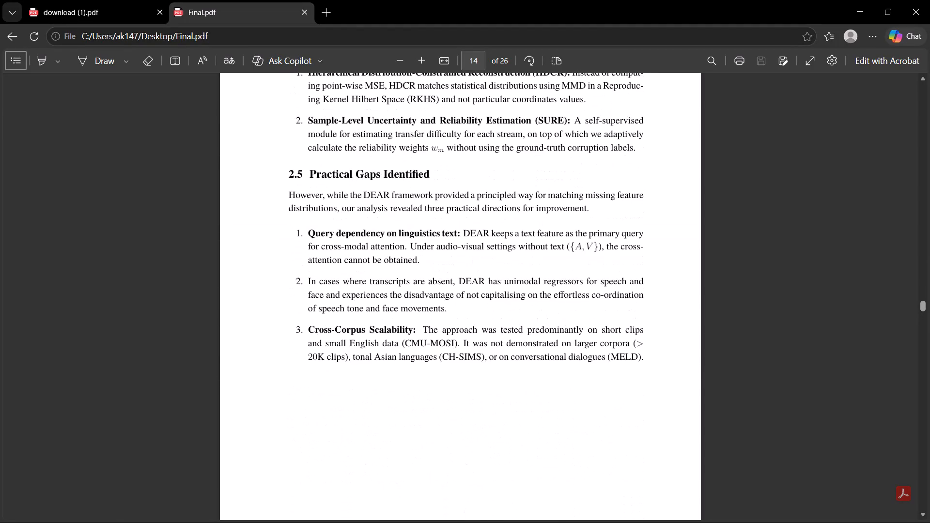
pyautogui.scroll(9, 459, 329)
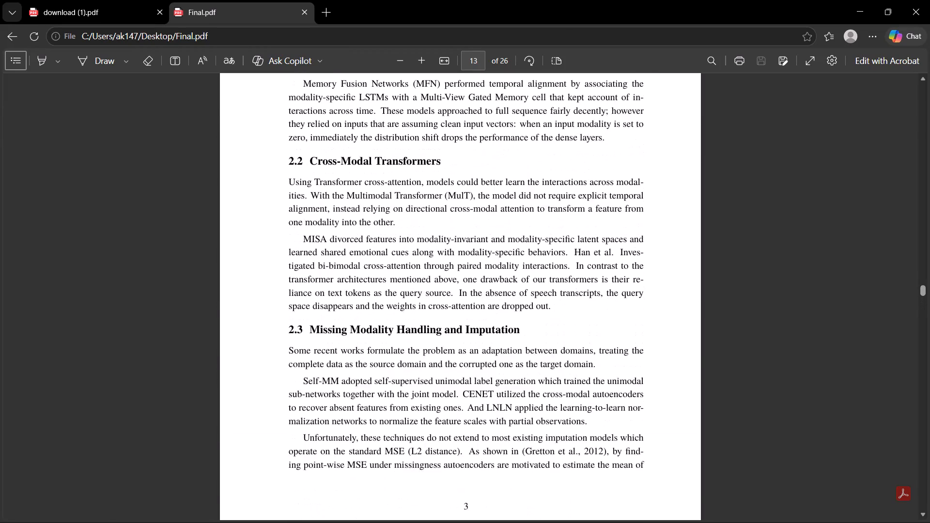
pyautogui.scroll(5, 459, 329)
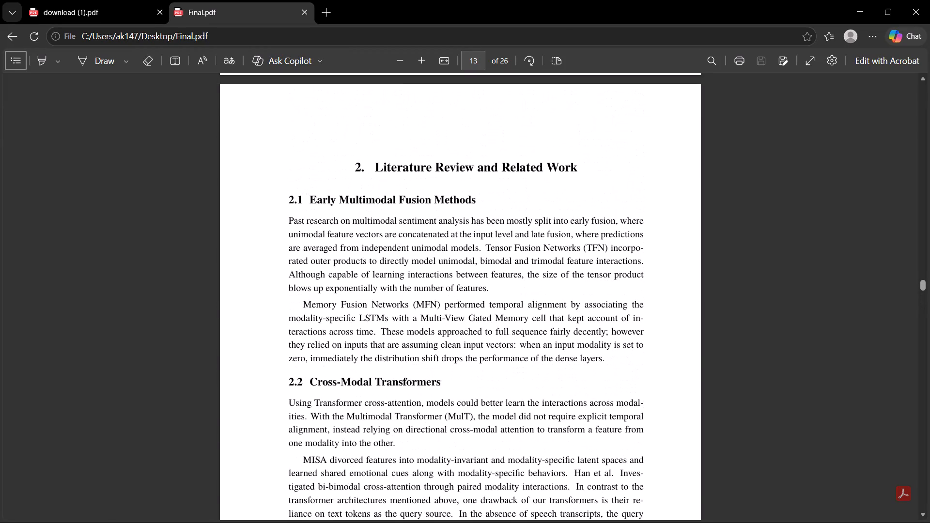
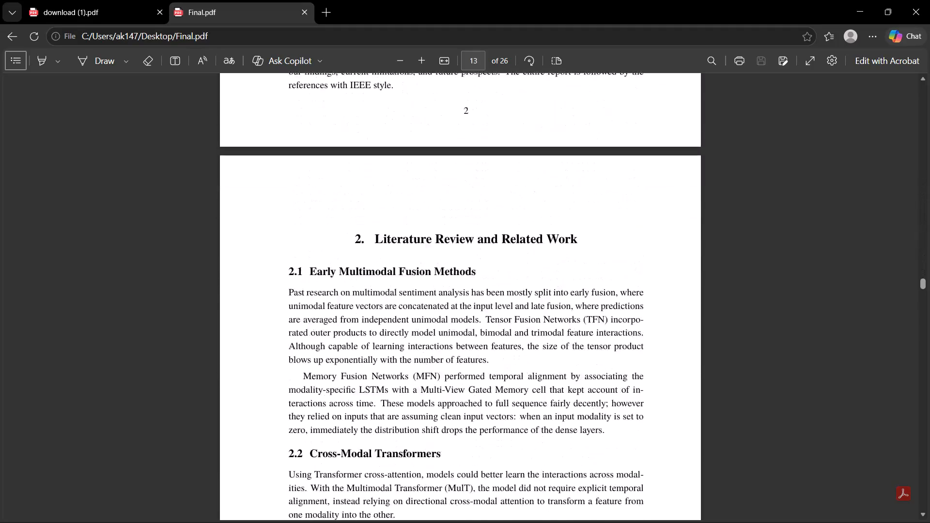
# Close the Final.pdf report and return to the download (1) PDF.
pyautogui.scroll(-5, 503, 359)
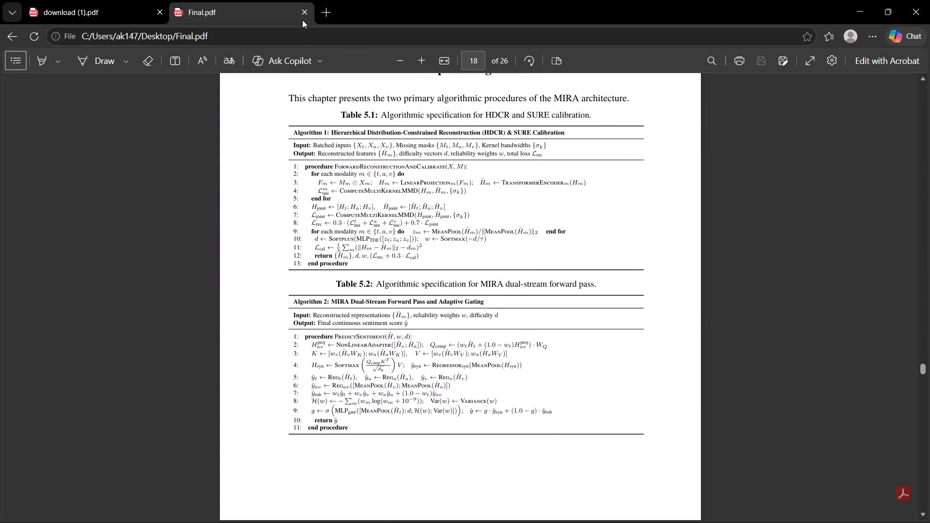
pyautogui.click(303, 15)
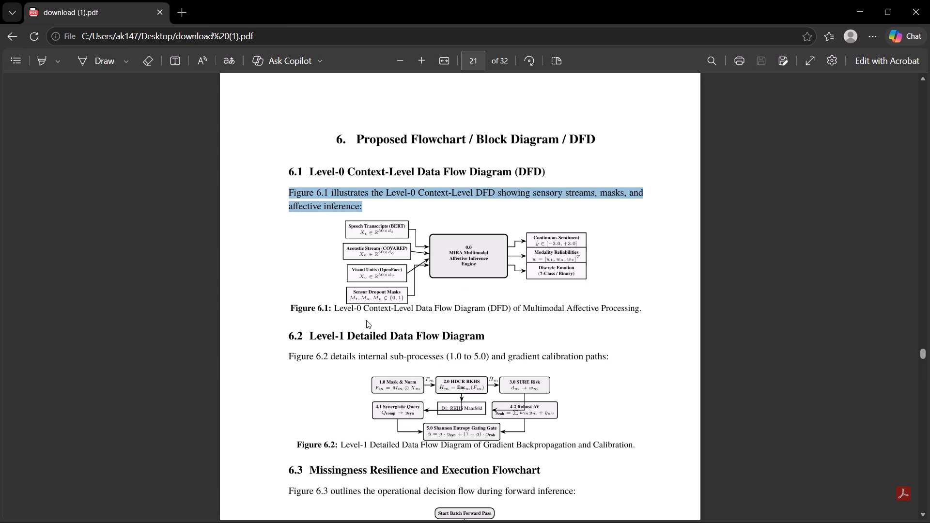
# Copy the introductory sentence under heading 6.2, Level-1 Detailed Data Flow Diagram, from the PDF.
pyautogui.scroll(-1, 366, 320)
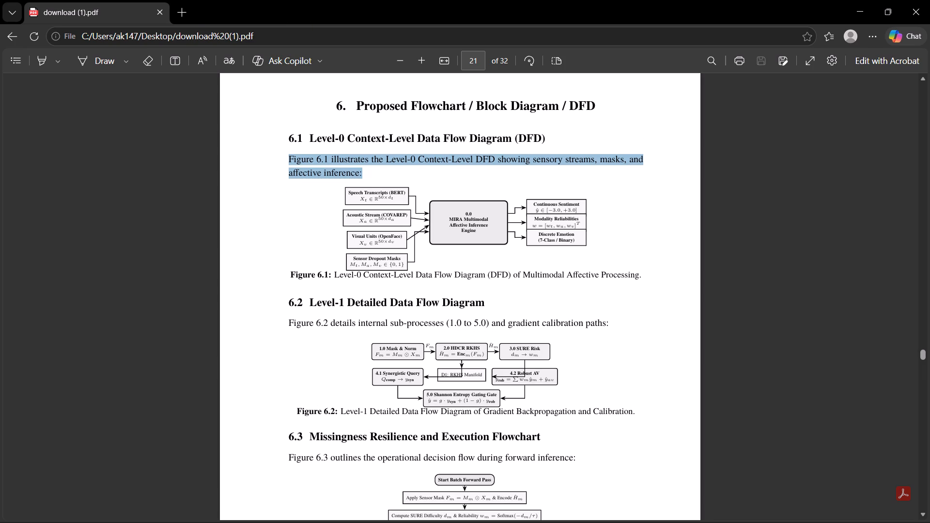
pyautogui.moveTo(609, 324); pyautogui.dragTo(293, 338)
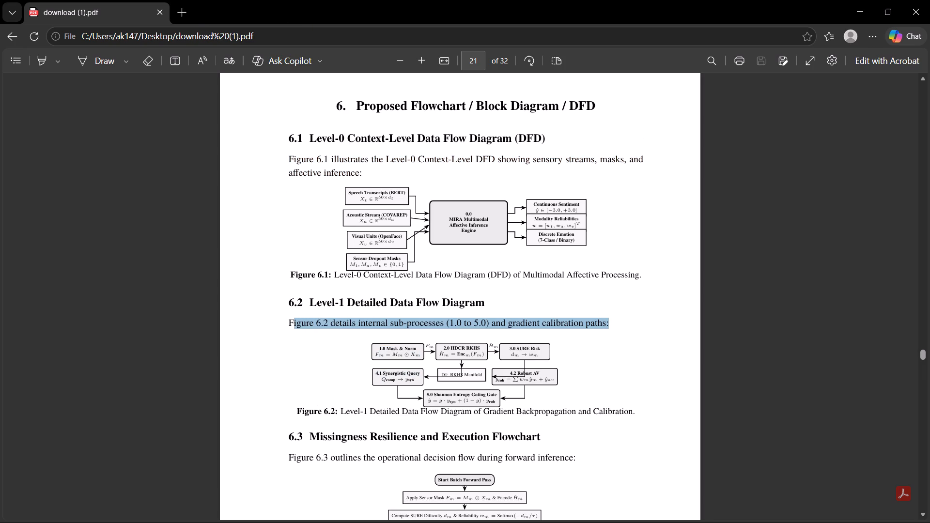
pyautogui.moveTo(293, 338); pyautogui.dragTo(282, 331)
pyautogui.hotkey('ctrl', 'c')
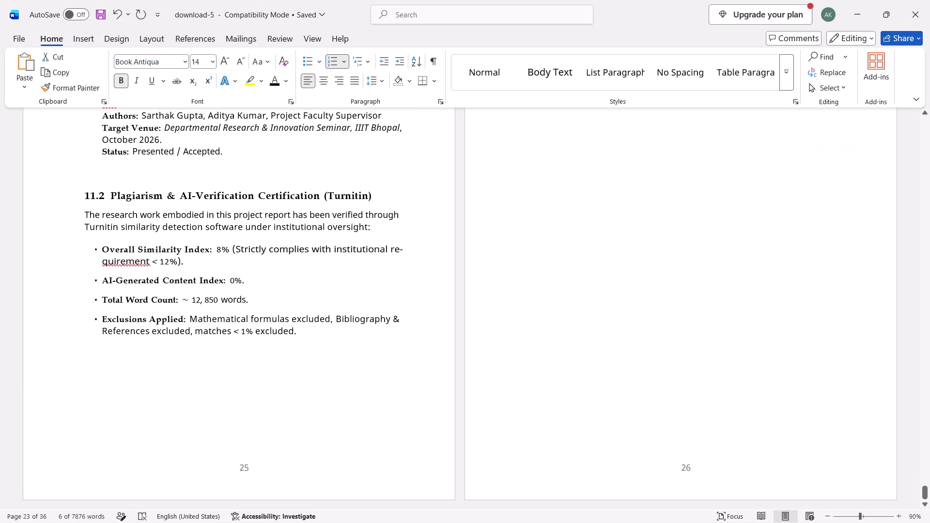
# Look back through the download-5 Word document from section 11.2 to chapter 5, and close it.
pyautogui.scroll(10, 282, 161)
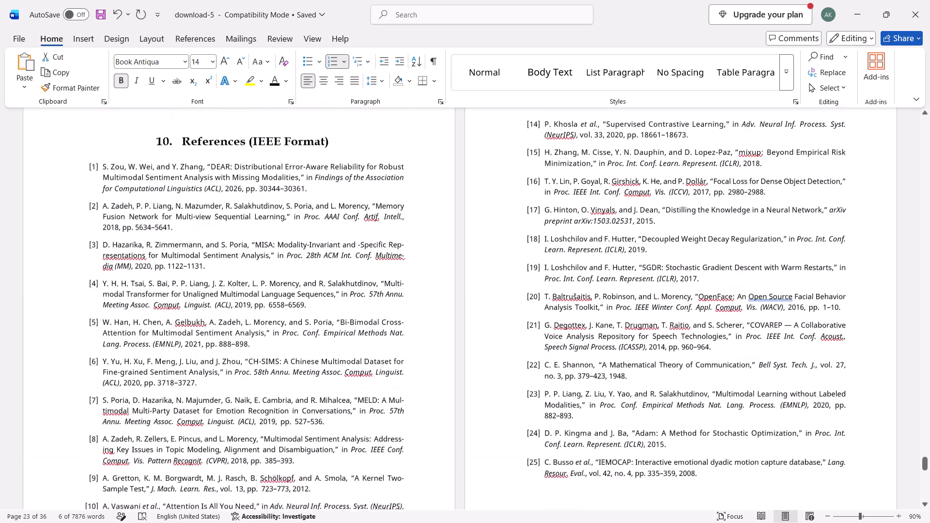
pyautogui.scroll(20, 282, 161)
pyautogui.scroll(20, 282, 161)
pyautogui.scroll(20, 282, 161)
pyautogui.scroll(1, 282, 161)
pyautogui.scroll(-9, 282, 161)
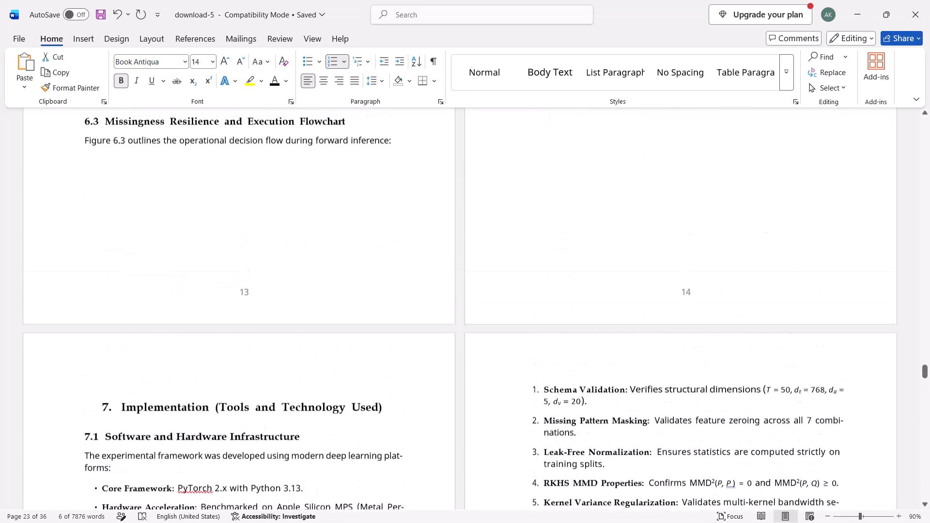
pyautogui.scroll(-20, 929, 0)
pyautogui.scroll(-8, 929, 0)
pyautogui.scroll(4, 929, 0)
pyautogui.scroll(-19, 913, 14)
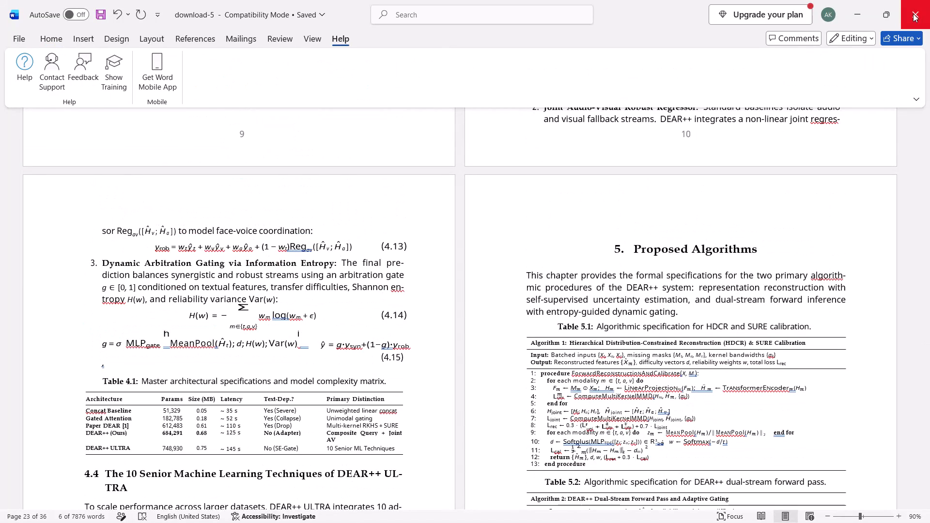
pyautogui.click(913, 14)
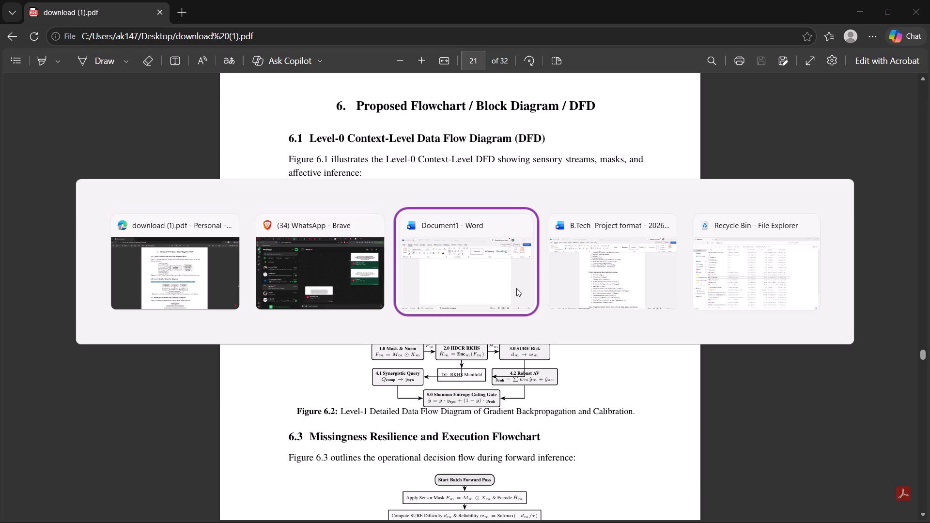
# Switch to Document1 in Word and paste the copied Figure 6.2 sentence below the 6.2 heading.
pyautogui.scroll(3, 516, 288)
pyautogui.scroll(-1, 516, 288)
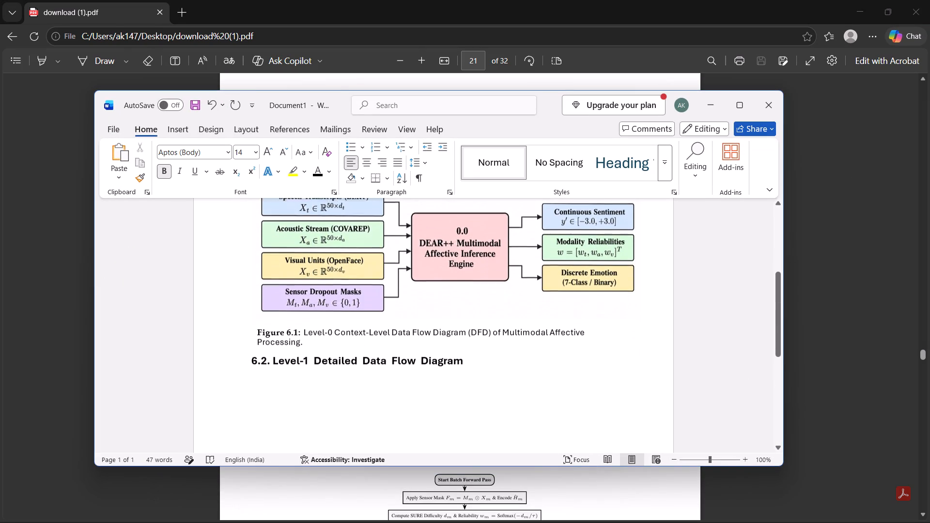
pyautogui.scroll(-1, 516, 288)
pyautogui.hotkey('ctrl', 'v')
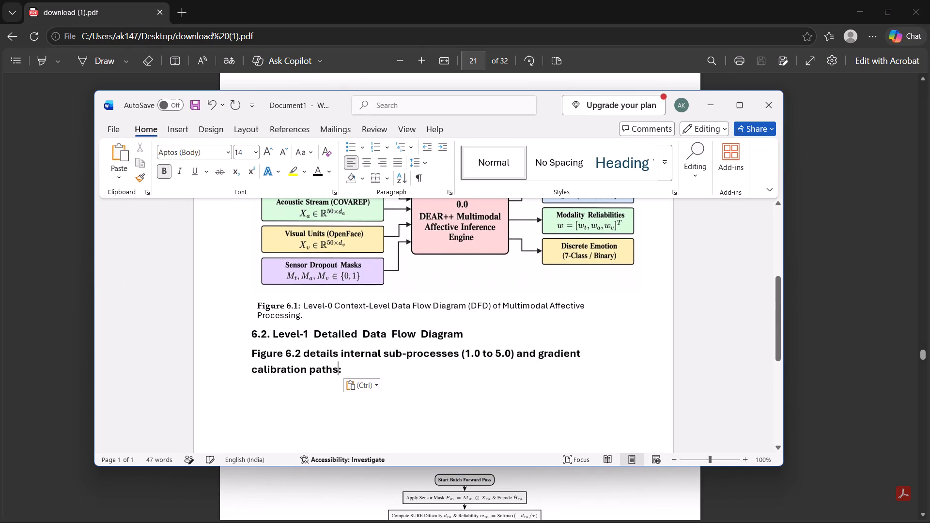
# Remove the bold from the pasted Figure 6.2 sentence and set its font size to 12.
pyautogui.moveTo(350, 369); pyautogui.dragTo(262, 355)
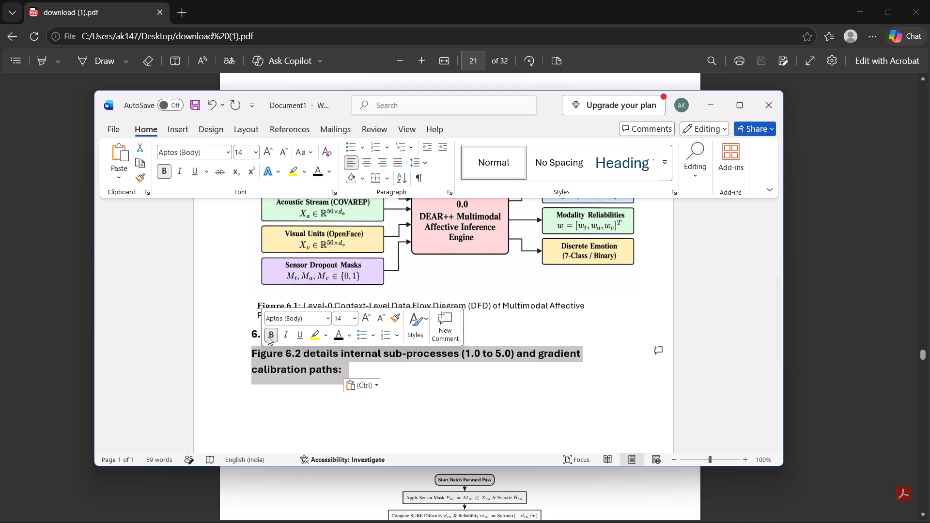
pyautogui.click(268, 337)
pyautogui.click(353, 319)
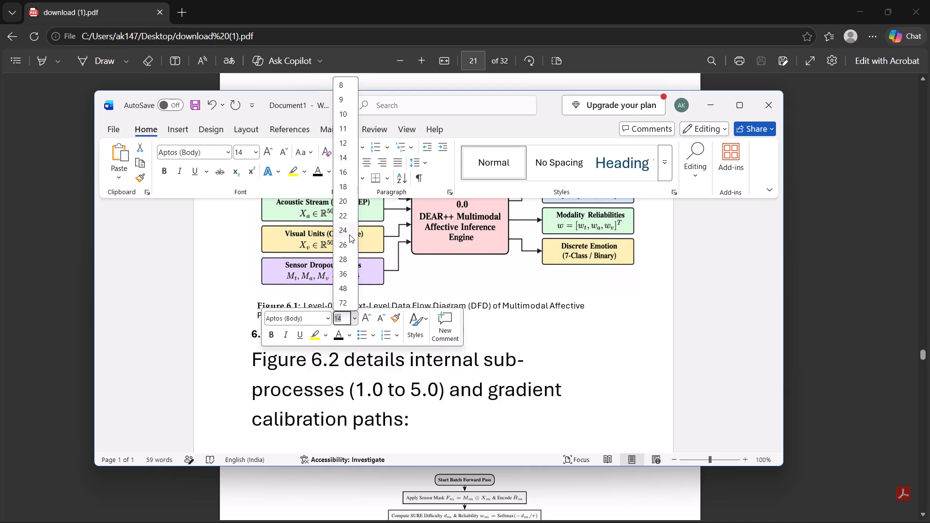
pyautogui.click(341, 138)
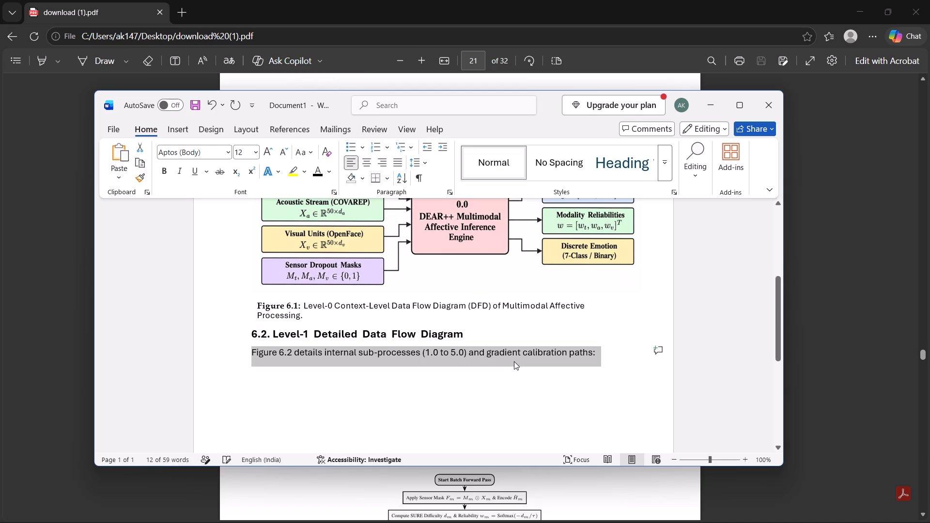
pyautogui.click(535, 422)
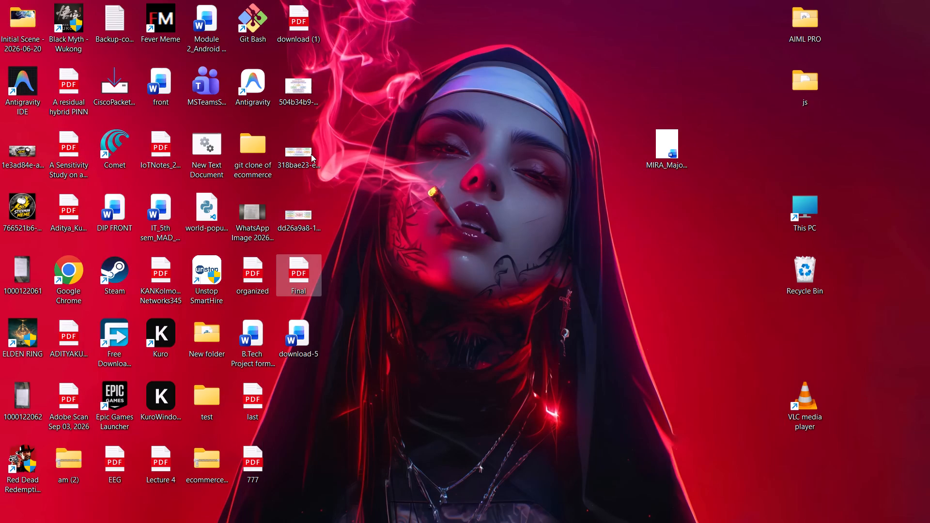
# Copy the diagram image whose name starts with 318bae23 from the desktop and paste it on a new line below the Figure 6.2 sentence.
pyautogui.click(308, 148)
pyautogui.hotkey('ctrl', 'c')
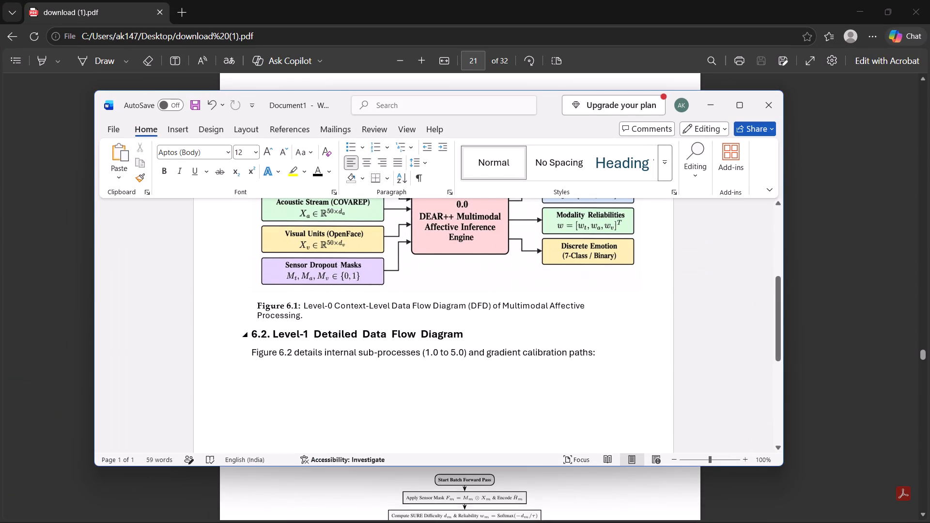
pyautogui.click(453, 371)
pyautogui.click(608, 353)
pyautogui.press('Return')
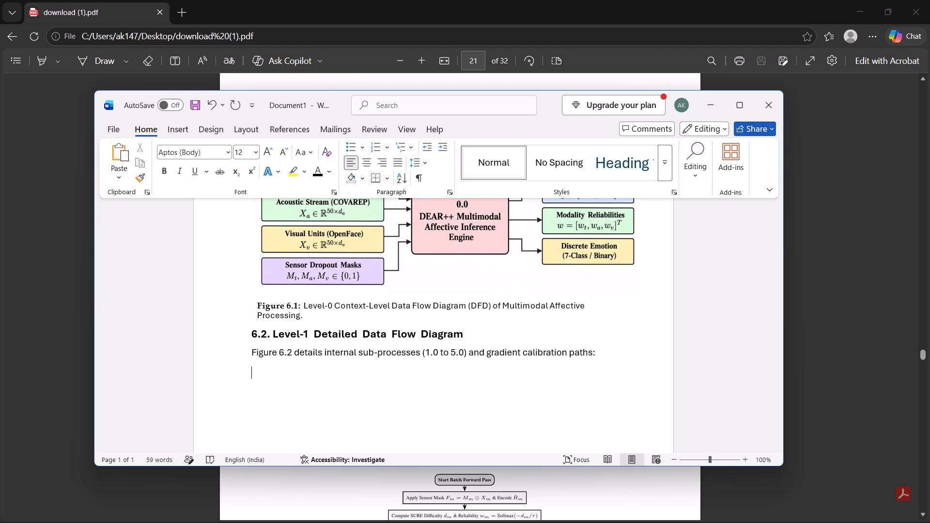
pyautogui.hotkey('ctrl', 'v')
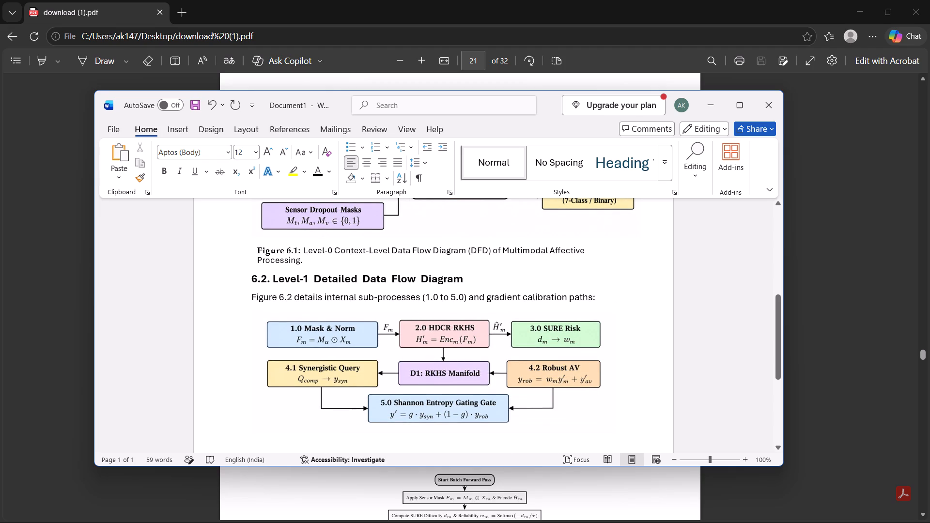
# Enlarge the pasted Figure 6.2 diagram slightly, keeping its proportions.
pyautogui.click(426, 362)
pyautogui.moveTo(617, 434); pyautogui.dragTo(618, 434)
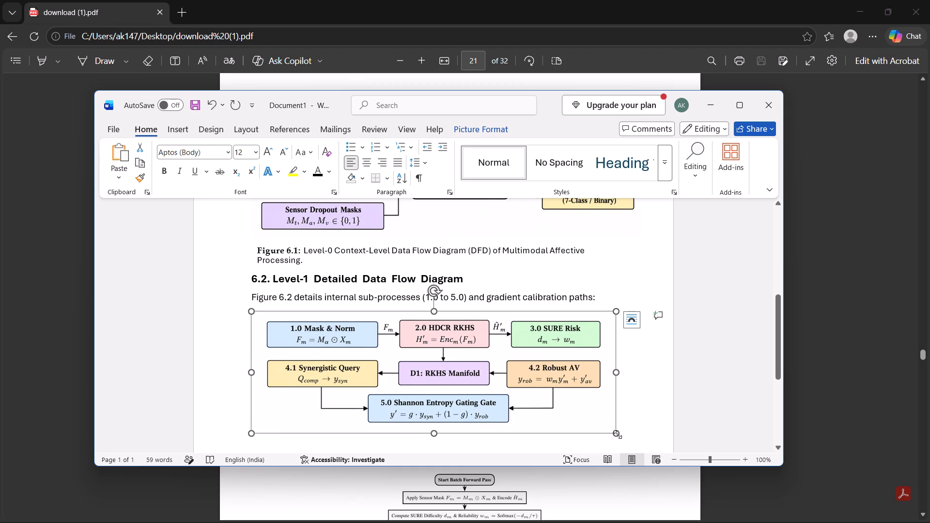
pyautogui.moveTo(618, 434); pyautogui.dragTo(630, 442)
# Copy the full Figure 6.2 caption, Level-1 Detailed Data Flow Diagram of Gradient Backpropagation and Calibration, from the PDF.
pyautogui.scroll(-3, 515, 383)
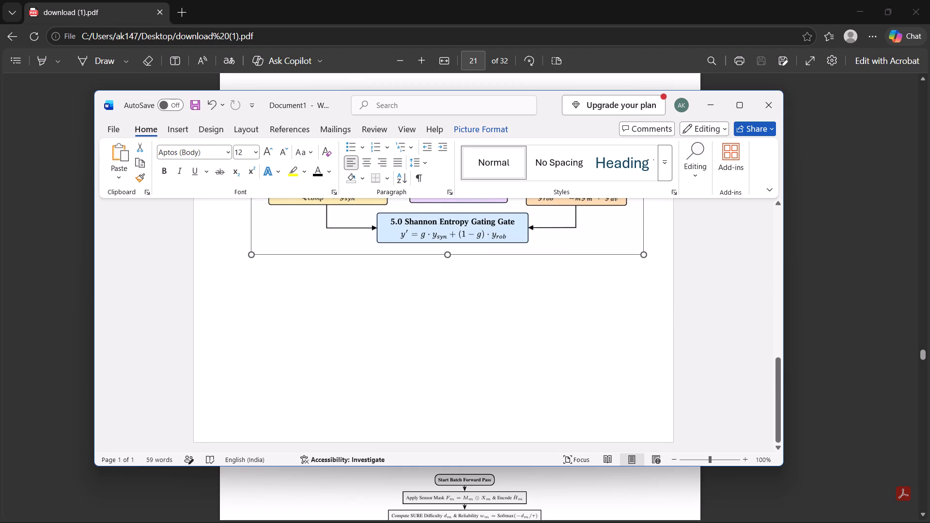
pyautogui.scroll(-1, 515, 383)
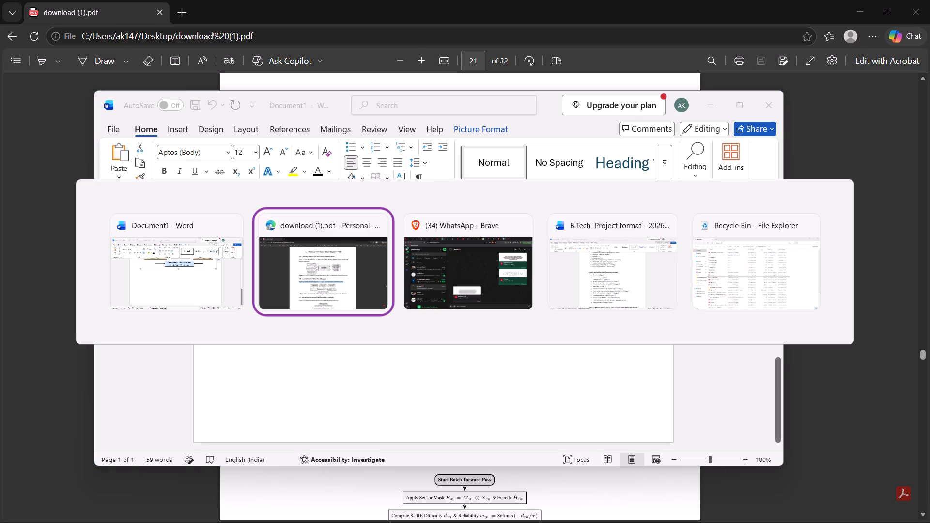
pyautogui.moveTo(294, 414); pyautogui.dragTo(351, 404)
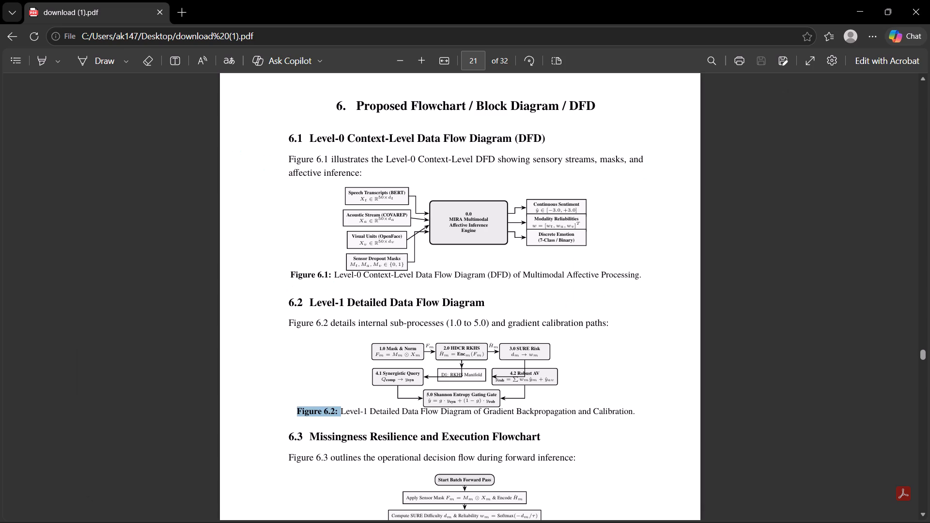
pyautogui.moveTo(351, 404); pyautogui.dragTo(639, 410)
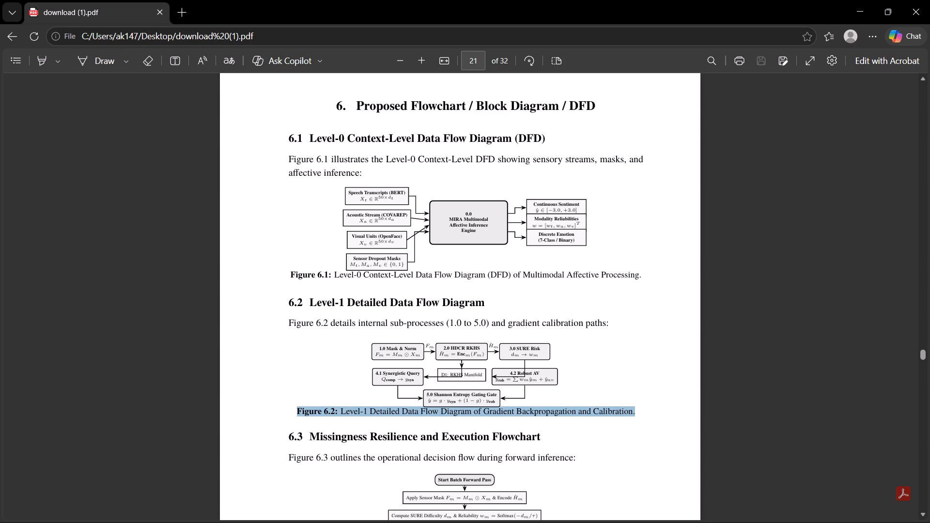
pyautogui.hotkey('ctrl', 'c')
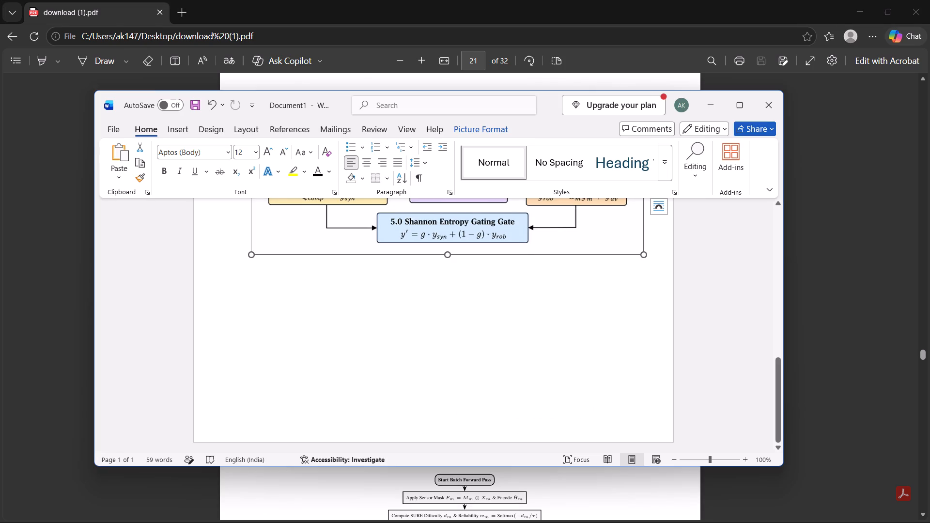
# Add one blank line in Document1 between the Figure 6.2 sentence and its diagram.
pyautogui.click(444, 379)
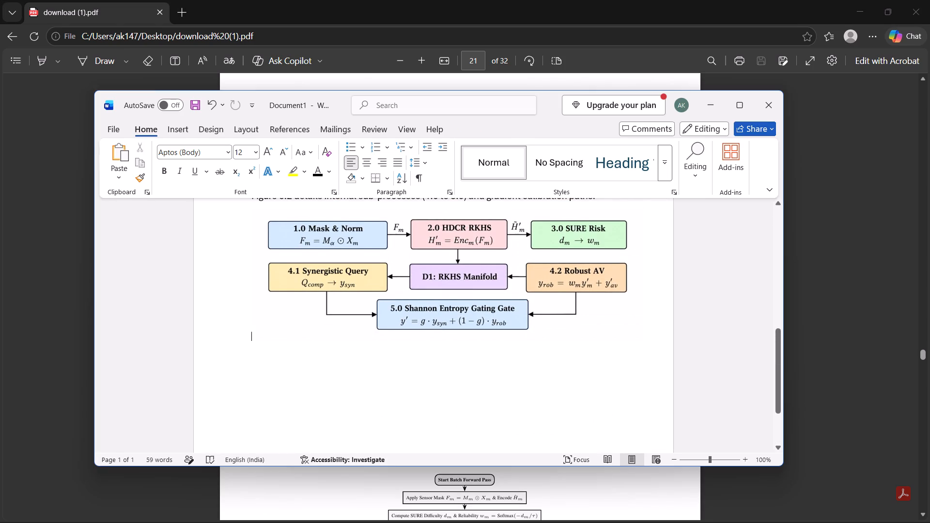
pyautogui.press('Return')
pyautogui.hscroll(1, 444, 379)
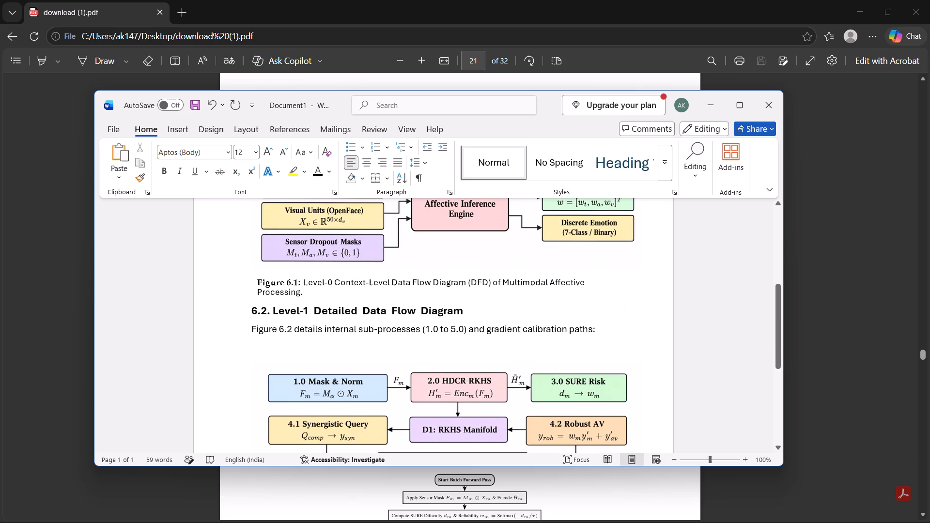
pyautogui.hscroll(1, 444, 379)
pyautogui.press('Return')
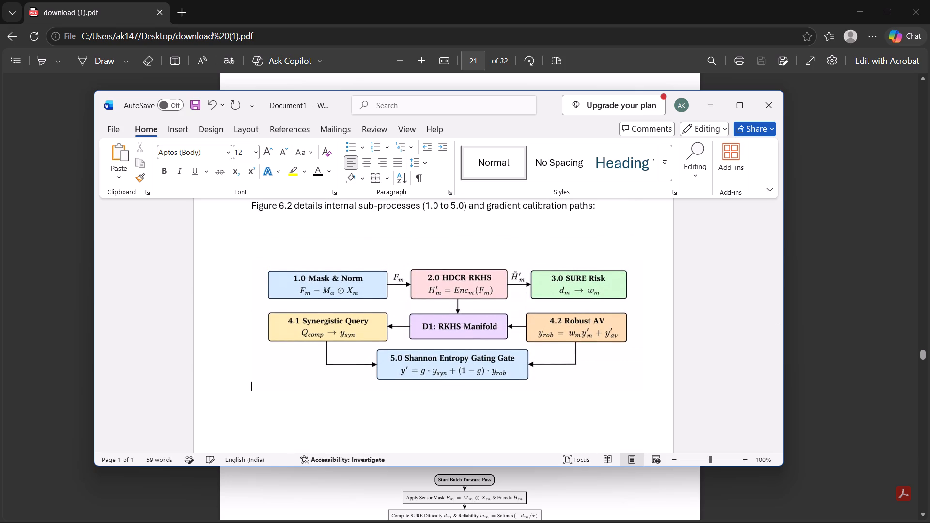
pyautogui.press('BackSpace')
# Add a blank line between the Figure 6.1 sentence and its diagram, and set that line's font size to 8.
pyautogui.scroll(3, 444, 379)
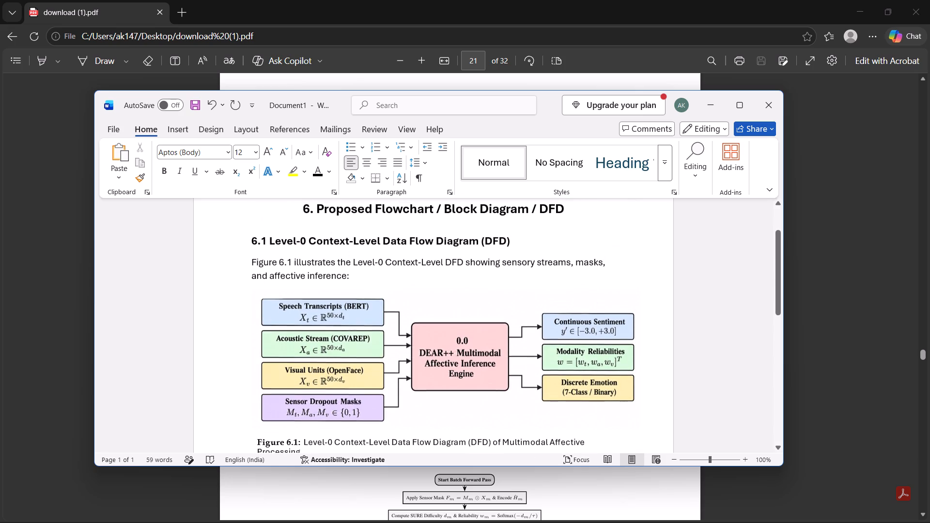
pyautogui.click(426, 274)
pyautogui.press('Return')
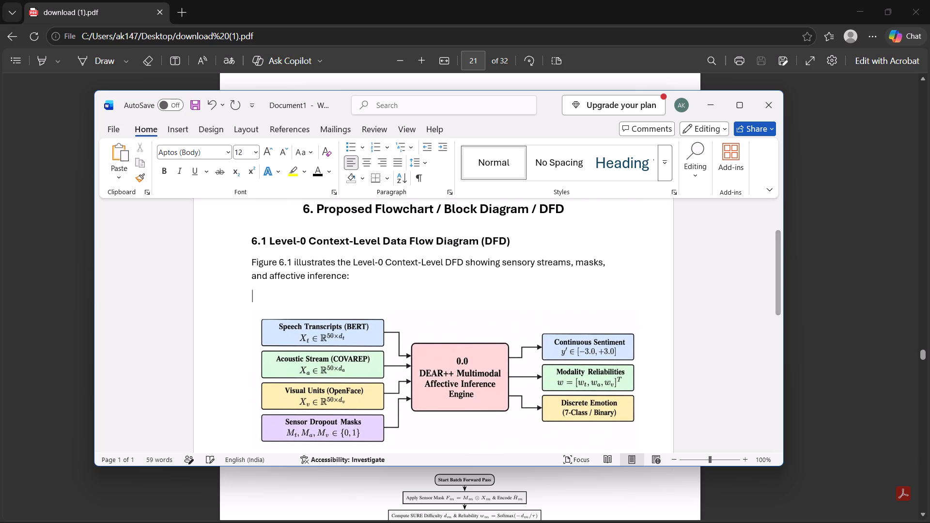
pyautogui.scroll(-1, 426, 274)
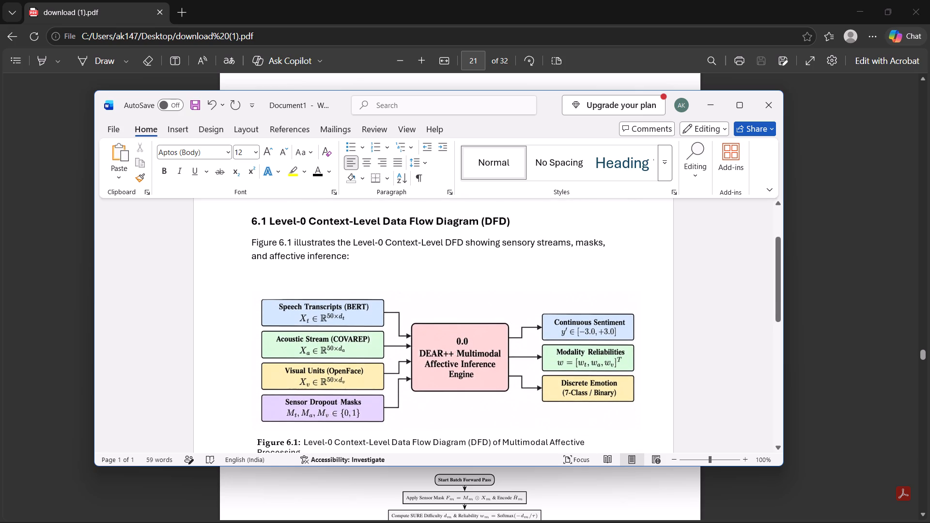
pyautogui.click(256, 154)
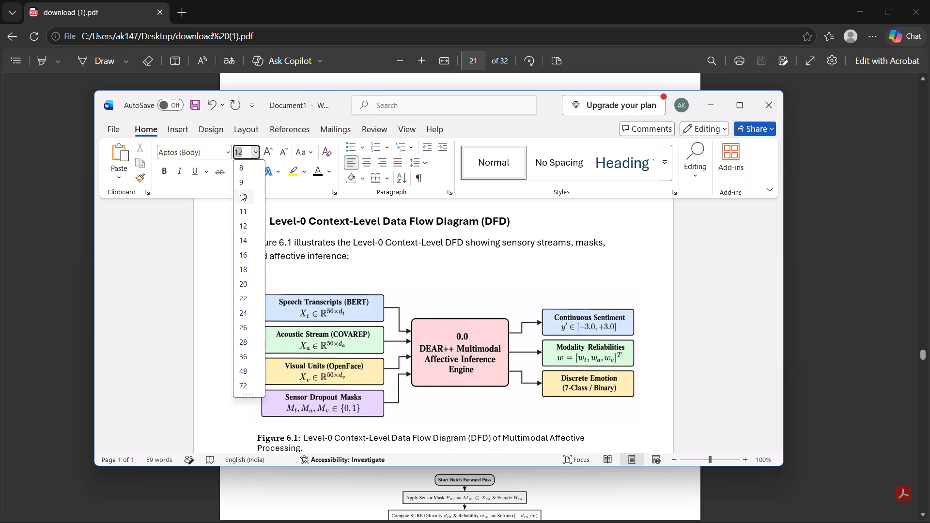
pyautogui.click(243, 171)
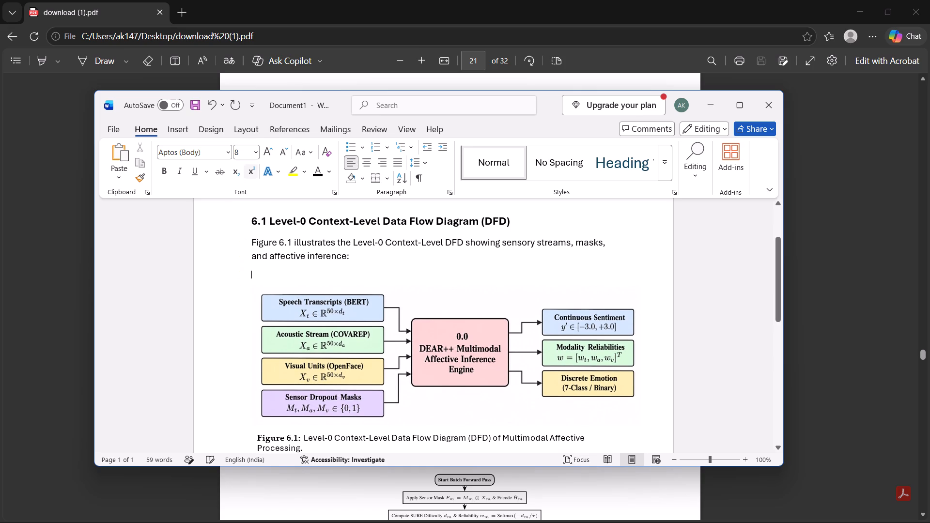
# Add a blank line between the Figure 6.1 diagram and its caption, and set that line's font size to 2.
pyautogui.scroll(-1, 385, 355)
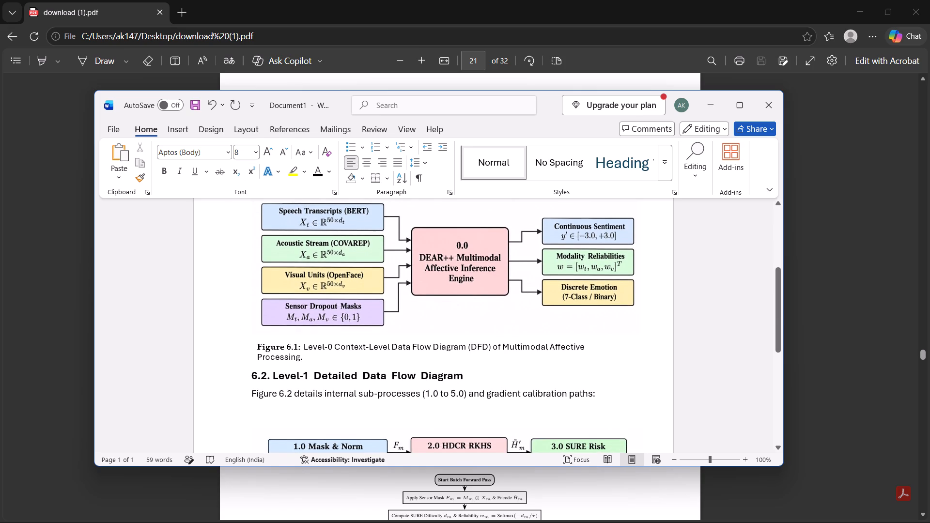
pyautogui.click(580, 330)
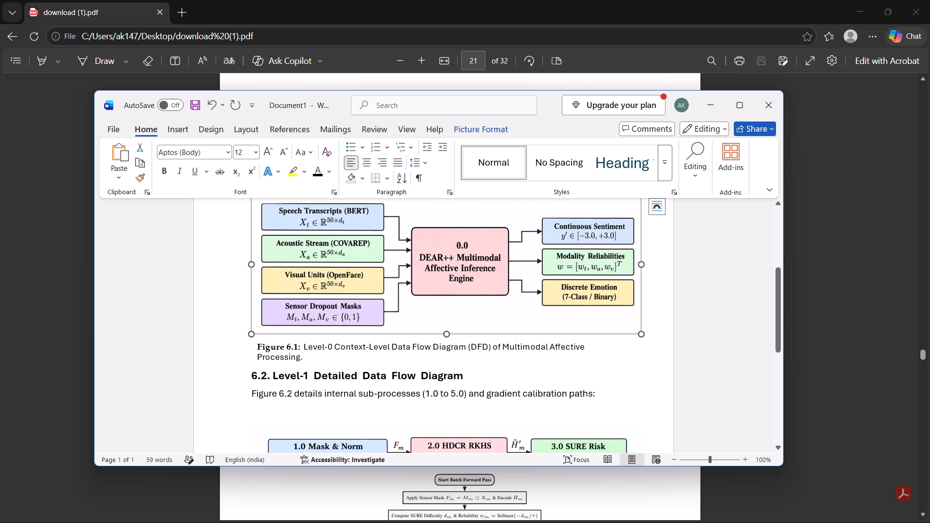
pyautogui.click(650, 329)
pyautogui.press('Return')
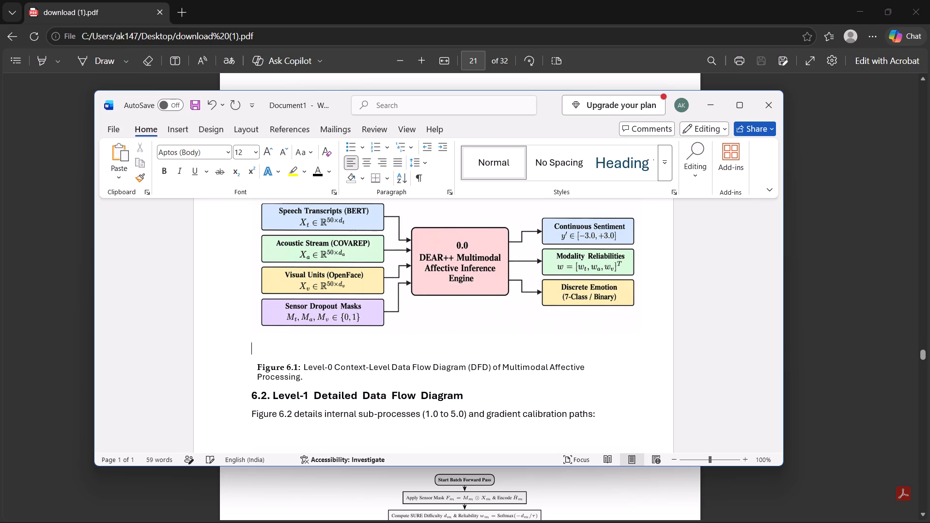
pyautogui.click(242, 153)
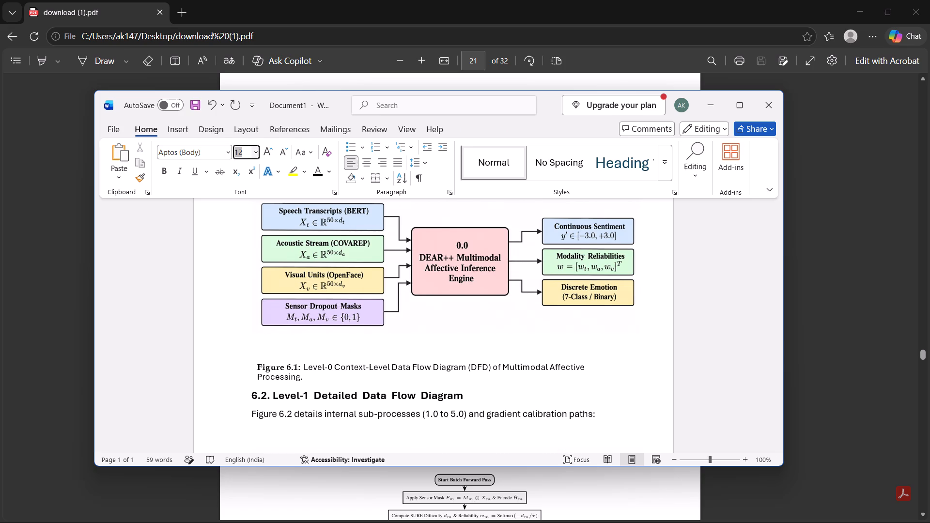
pyautogui.press('2')
pyautogui.press('Return')
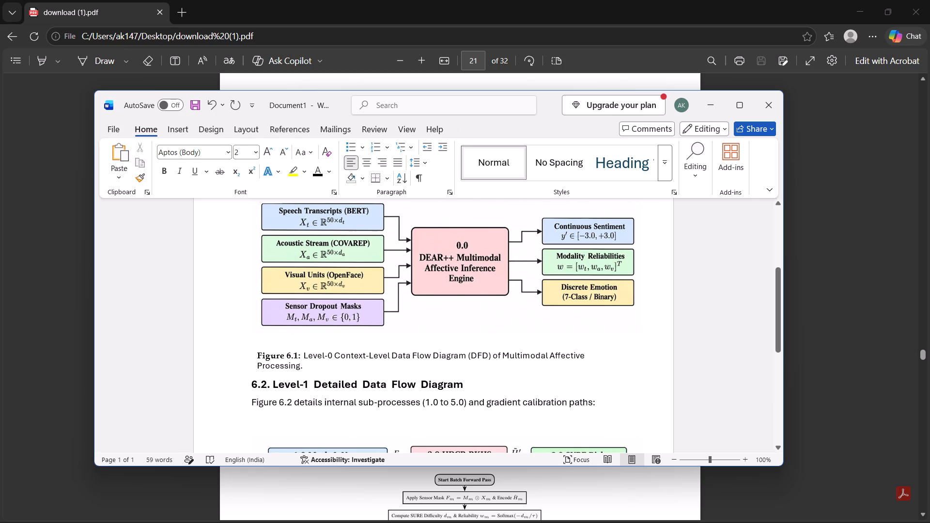
# Add a blank line between the Figure 6.1 caption and the 6.2 heading, and set that line's font size to 3.
pyautogui.click(319, 374)
pyautogui.press('Return')
pyautogui.press('BackSpace')
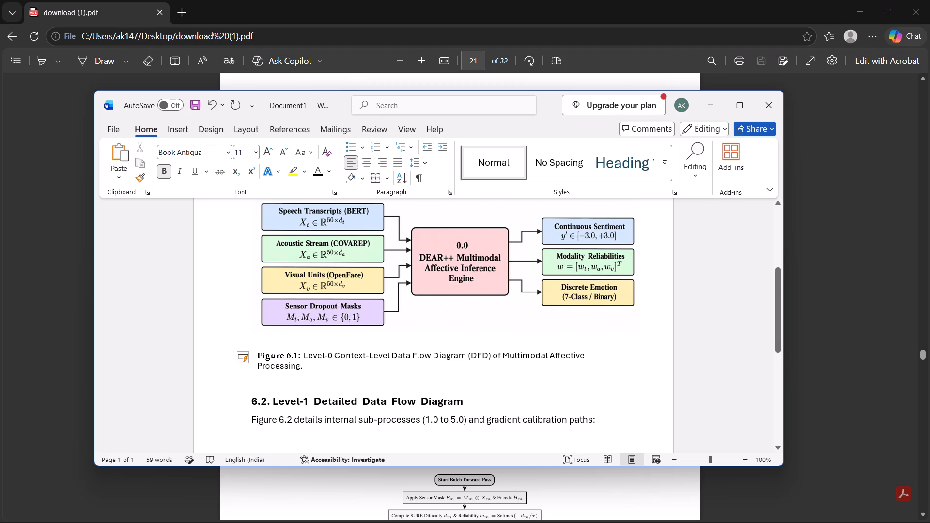
pyautogui.click(254, 146)
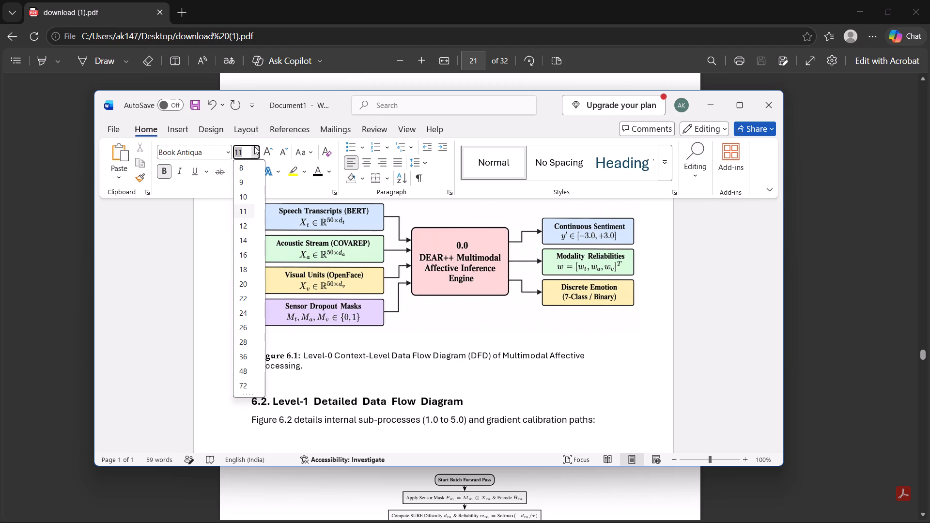
pyautogui.scroll(1, 244, 175)
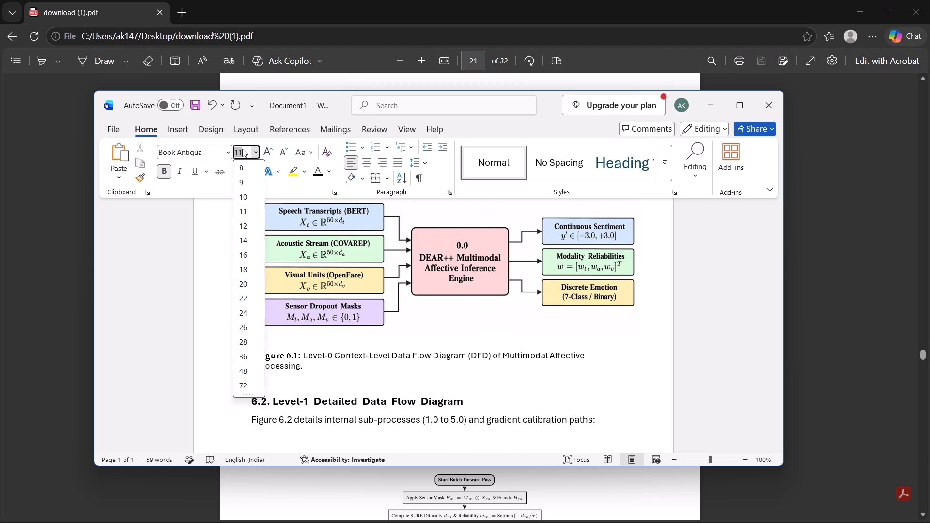
pyautogui.click(242, 149)
pyautogui.press('BackSpace')
pyautogui.press('BackSpace')
pyautogui.press('3')
pyautogui.press('Return')
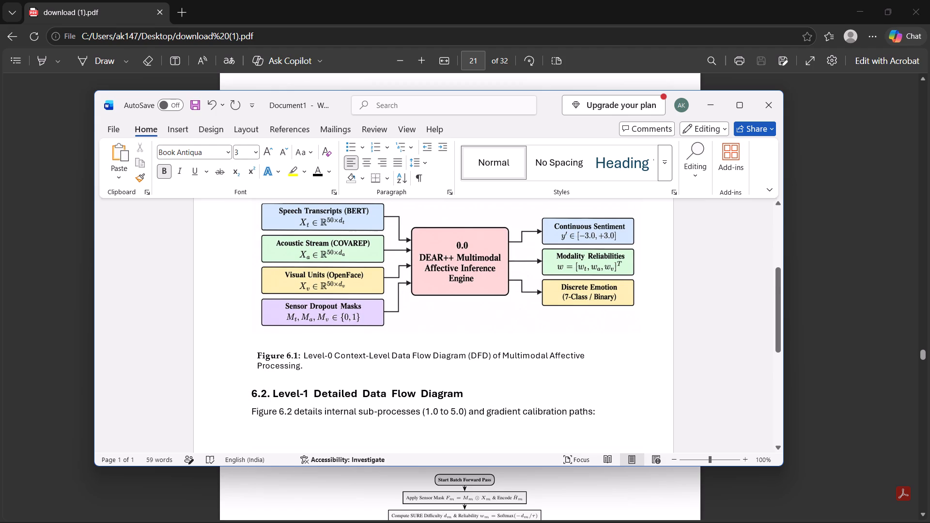
# Set the font size of the blank line between the Figure 6.2 sentence and its diagram to 4.
pyautogui.scroll(-2, 329, 353)
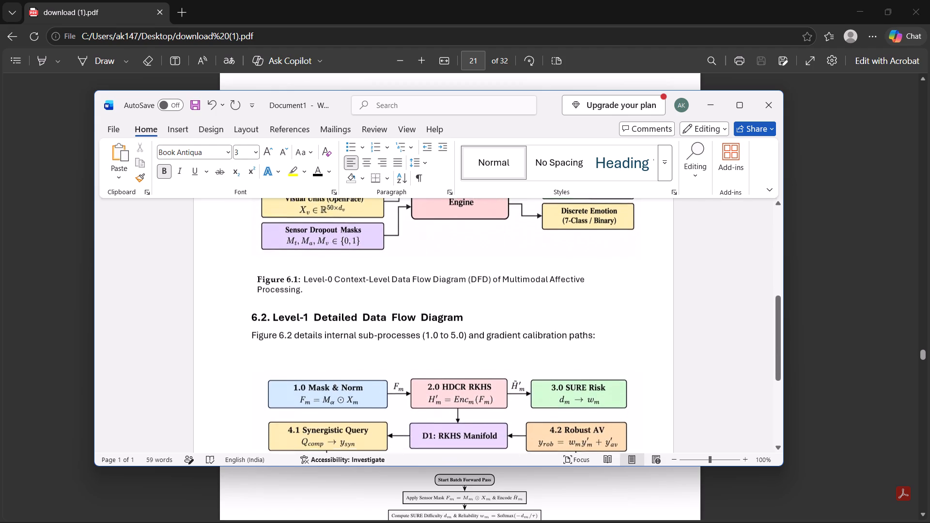
pyautogui.scroll(-1, 329, 353)
pyautogui.click(329, 353)
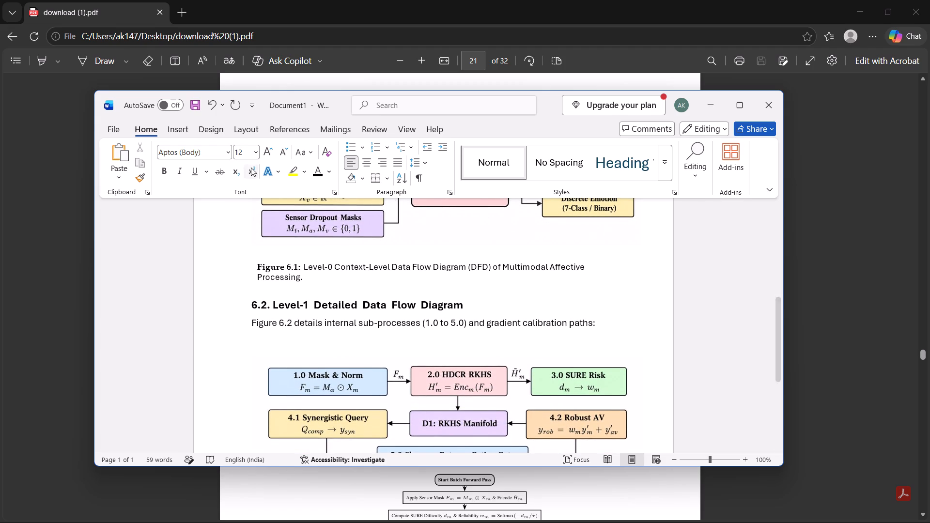
pyautogui.click(243, 148)
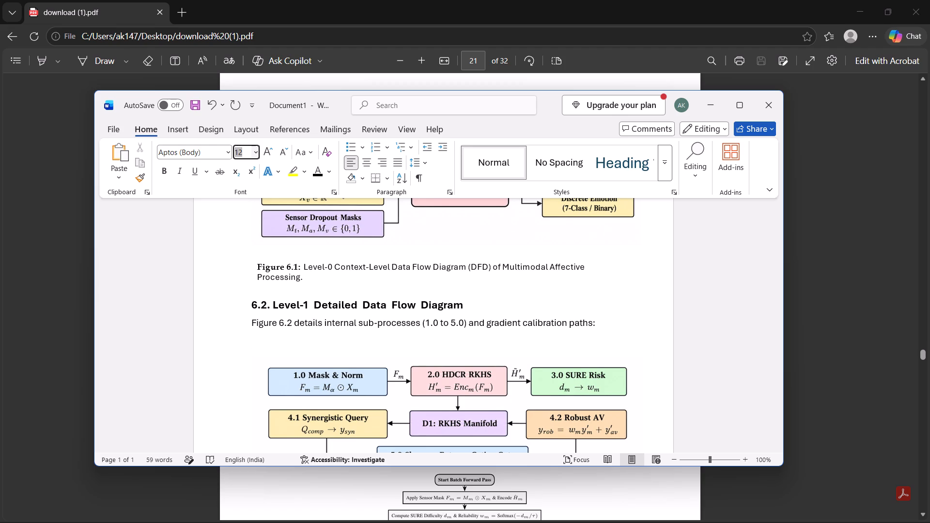
pyautogui.press('4')
pyautogui.press('Return')
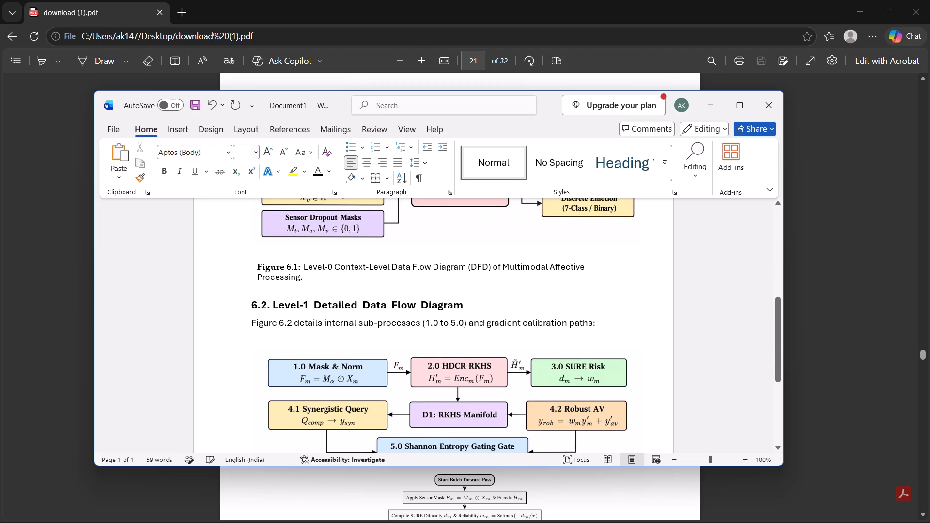
# Paste the copied Figure 6.2 caption on a new line below the Figure 6.2 diagram.
pyautogui.scroll(-3, 342, 315)
pyautogui.click(342, 315)
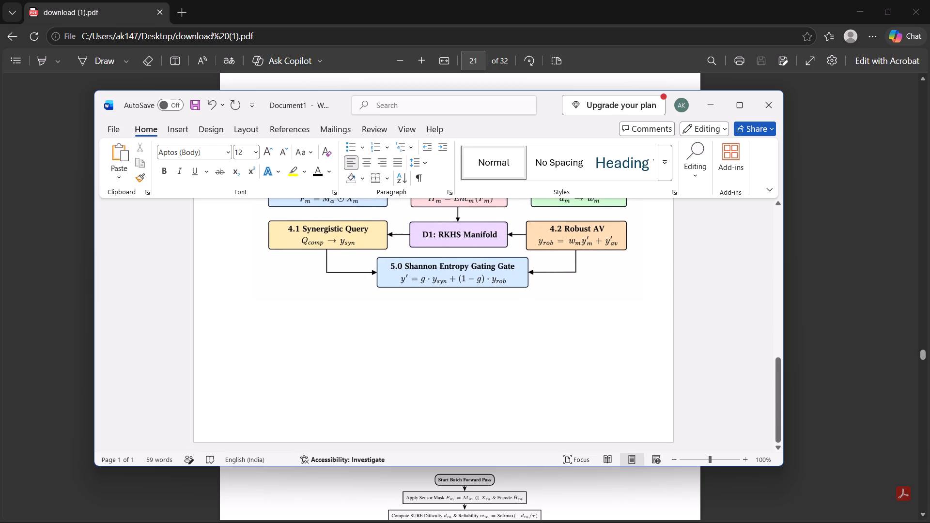
pyautogui.press('Return')
pyautogui.press('BackSpace')
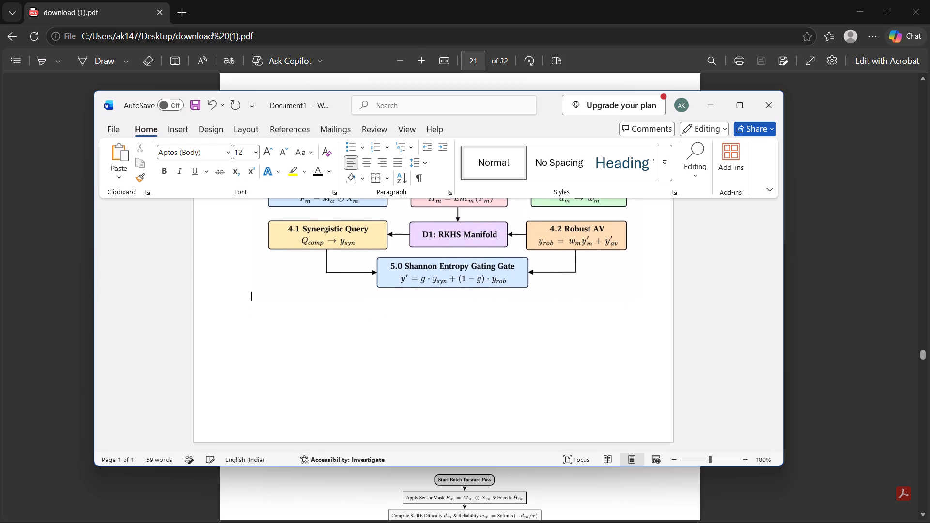
pyautogui.press('Down')
pyautogui.press('Down')
pyautogui.press('Down')
pyautogui.press('Return')
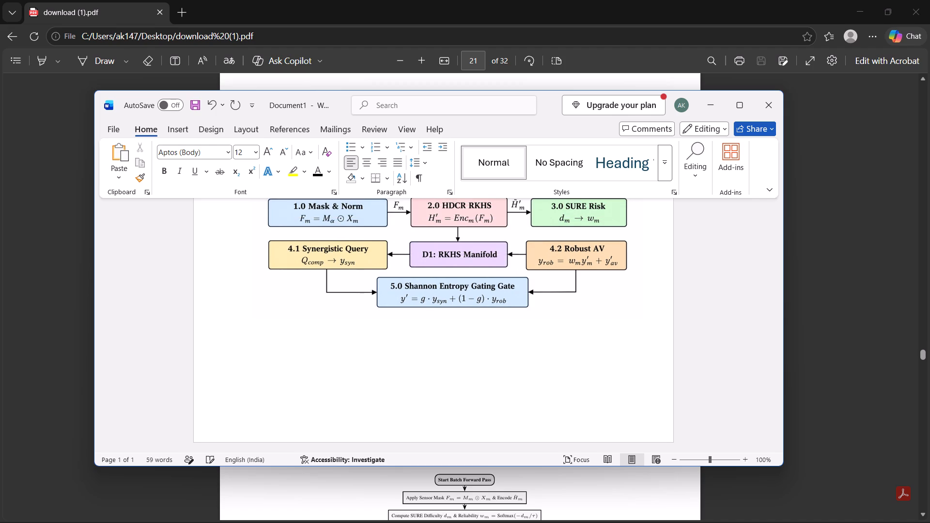
pyautogui.press('BackSpace')
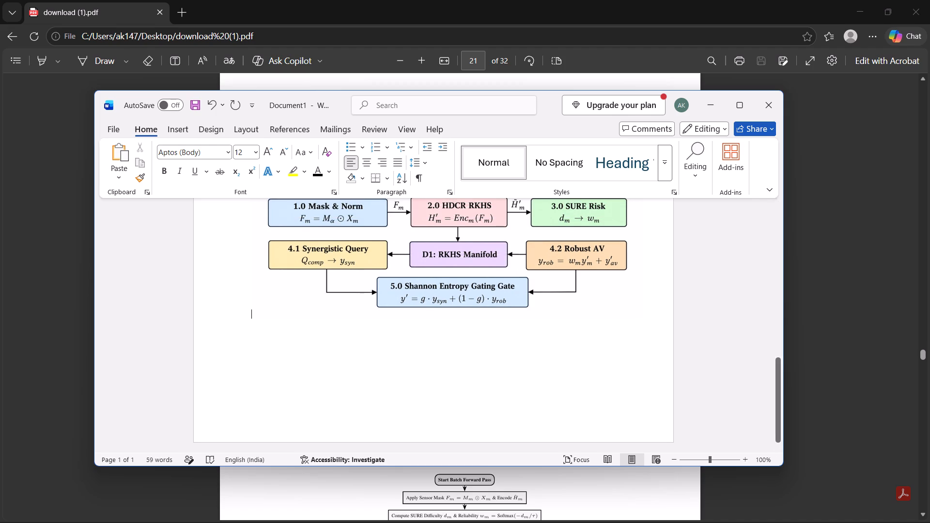
pyautogui.click(651, 283)
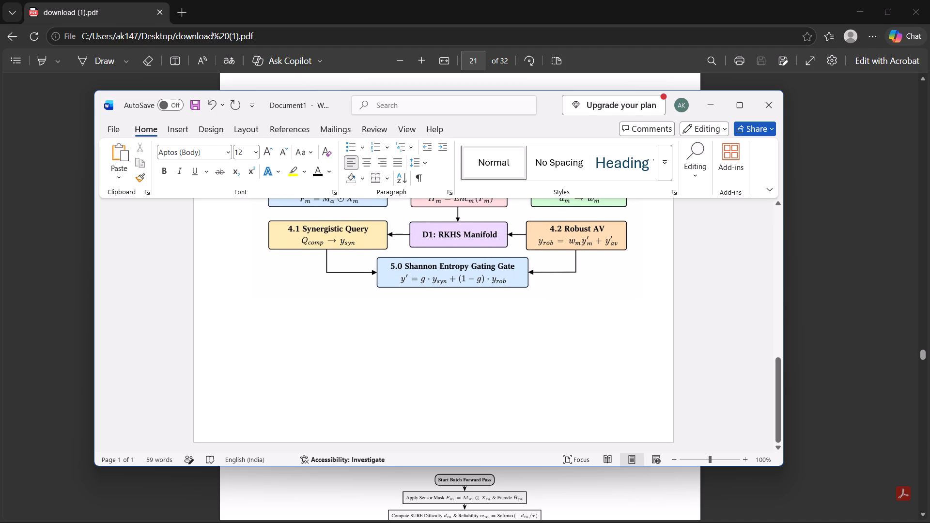
pyautogui.press('Return')
pyautogui.press('Return')
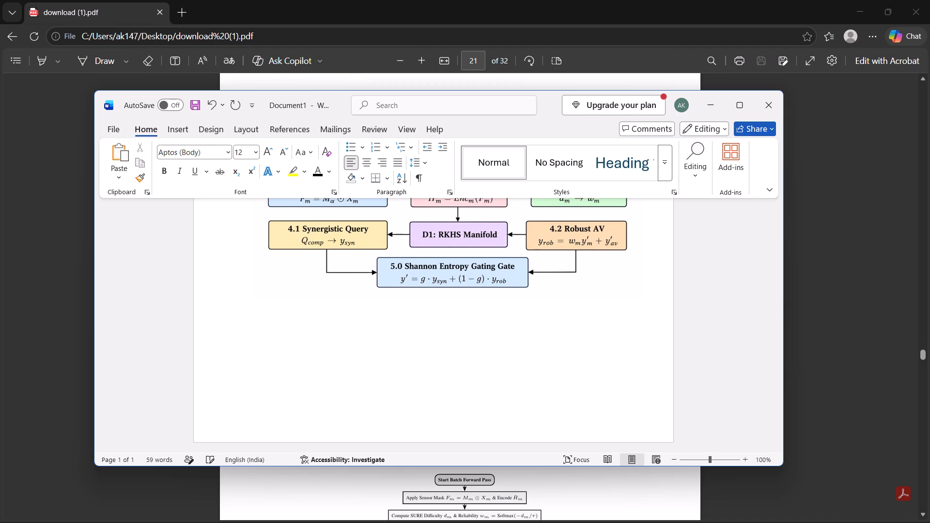
pyautogui.press('BackSpace')
pyautogui.hotkey('ctrl', 'v')
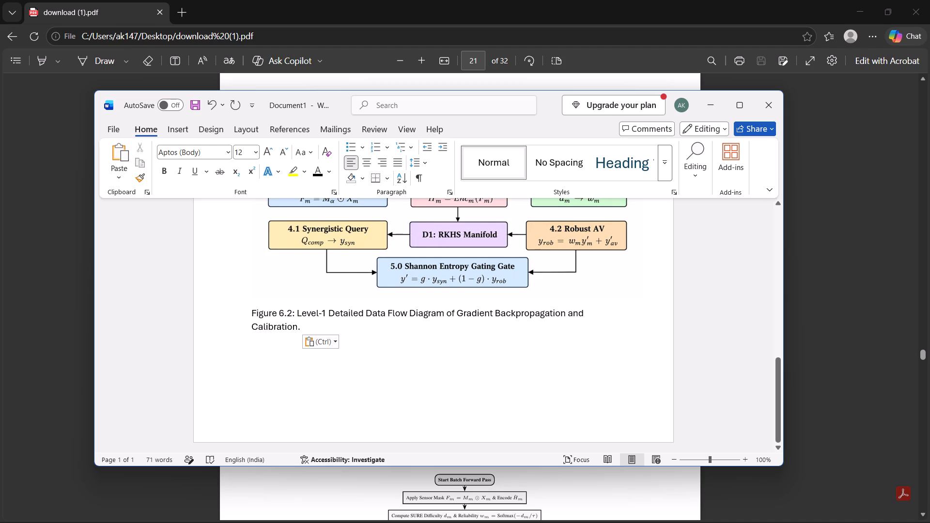
# Make the "Figure 6.2:" label at the start of the pasted caption bold.
pyautogui.click(293, 314)
pyautogui.moveTo(295, 315); pyautogui.dragTo(267, 316)
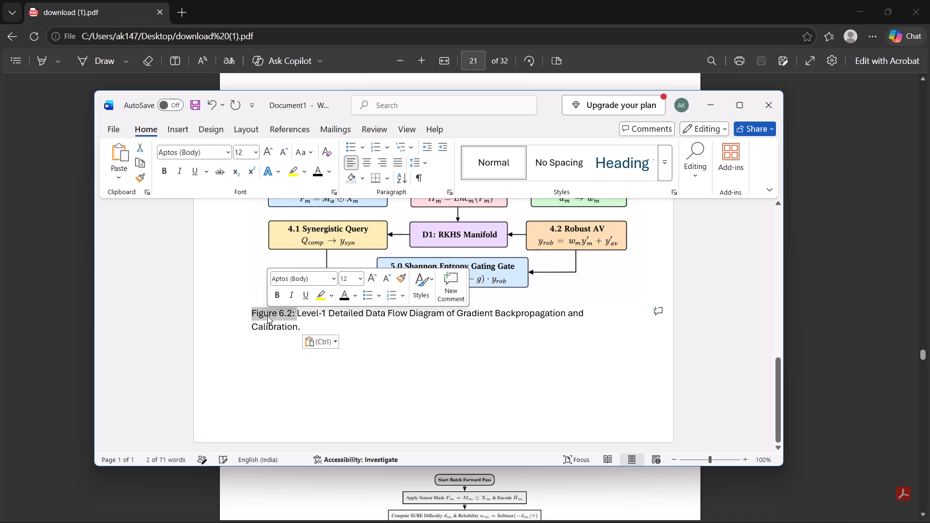
pyautogui.click(276, 295)
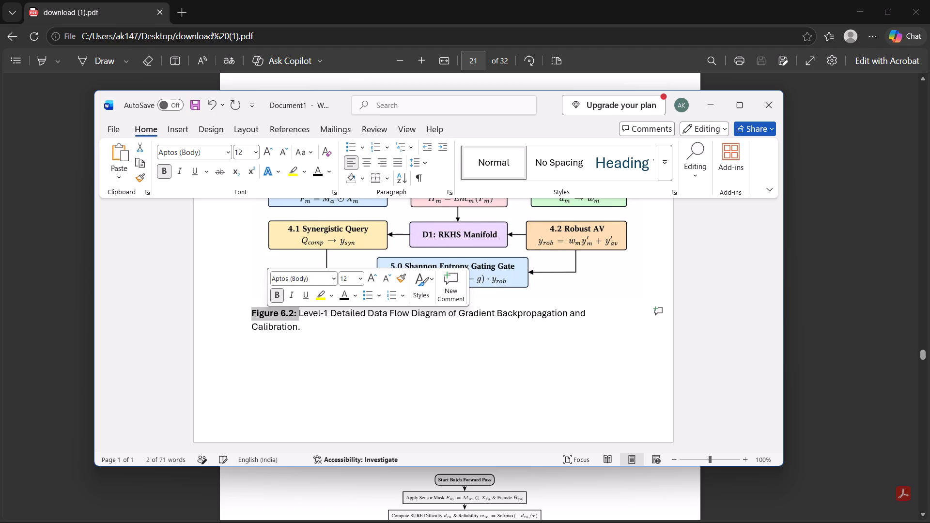
pyautogui.click(291, 370)
# Remove the bold formatting from the "Figure 6.1:" label at the start of the Figure 6.1 caption.
pyautogui.scroll(2, 303, 327)
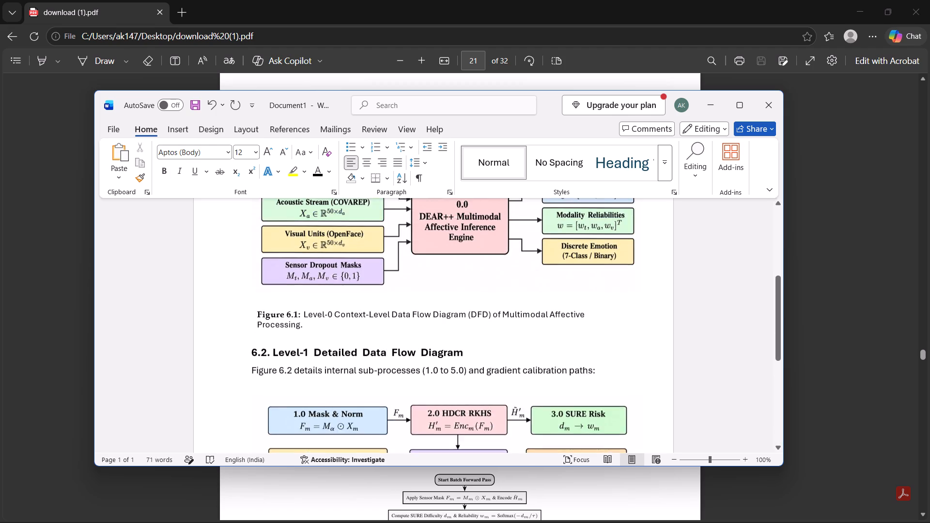
pyautogui.scroll(2, 303, 327)
pyautogui.moveTo(300, 333); pyautogui.dragTo(268, 335)
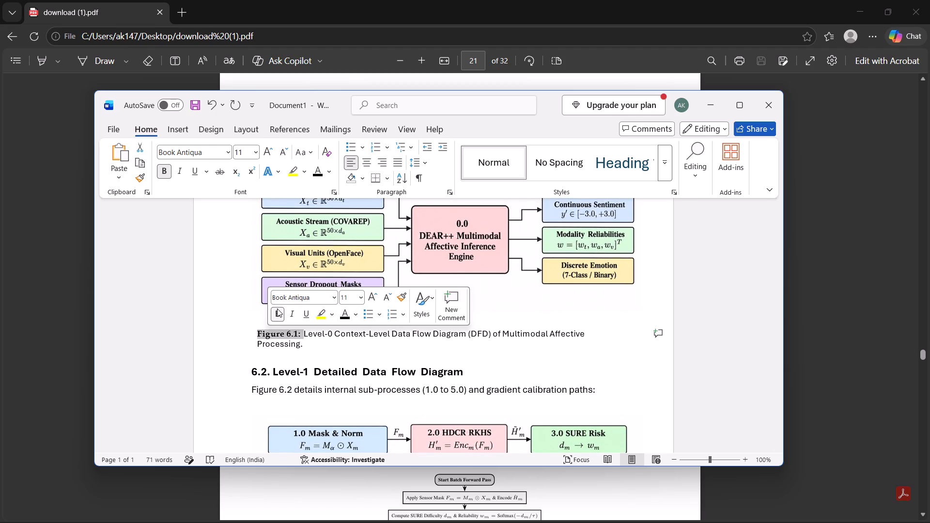
pyautogui.click(277, 308)
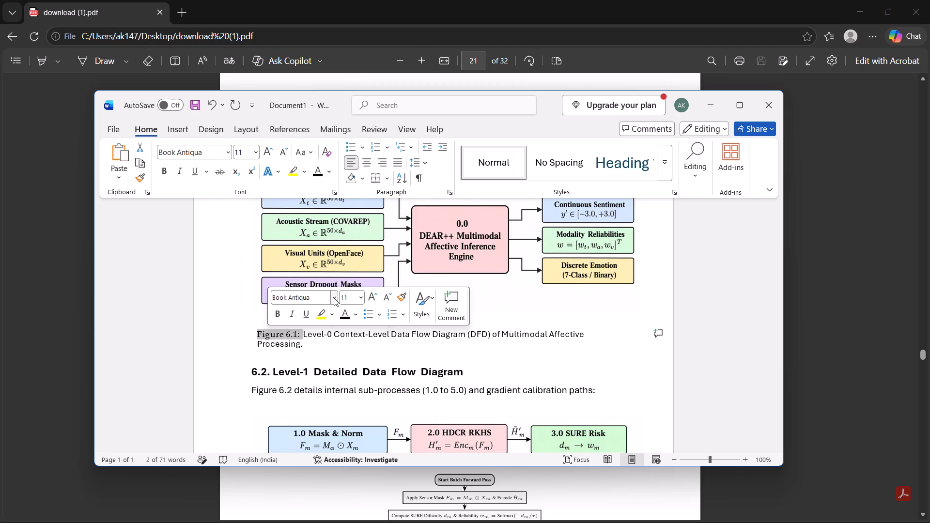
# Change the font of the "Figure 6.1:" label in the Figure 6.1 caption to Times New Roman.
pyautogui.click(334, 298)
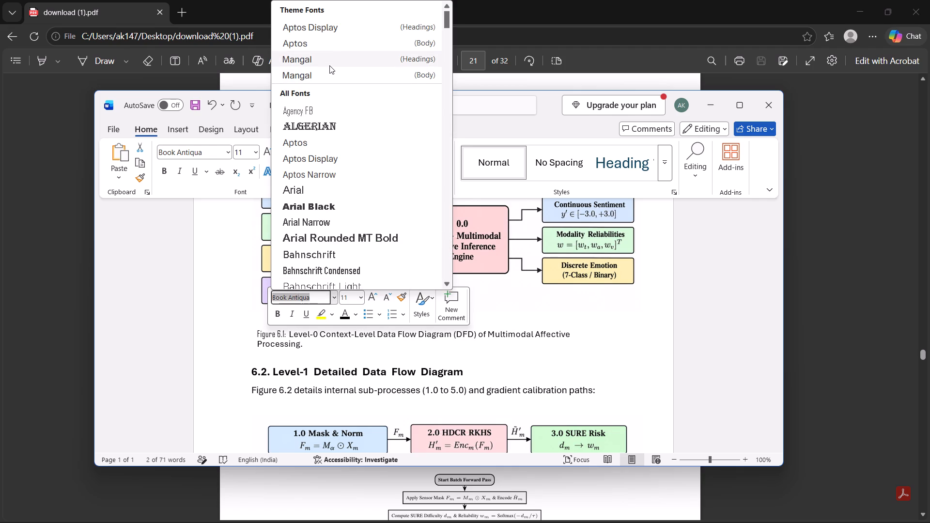
pyautogui.scroll(1, 329, 65)
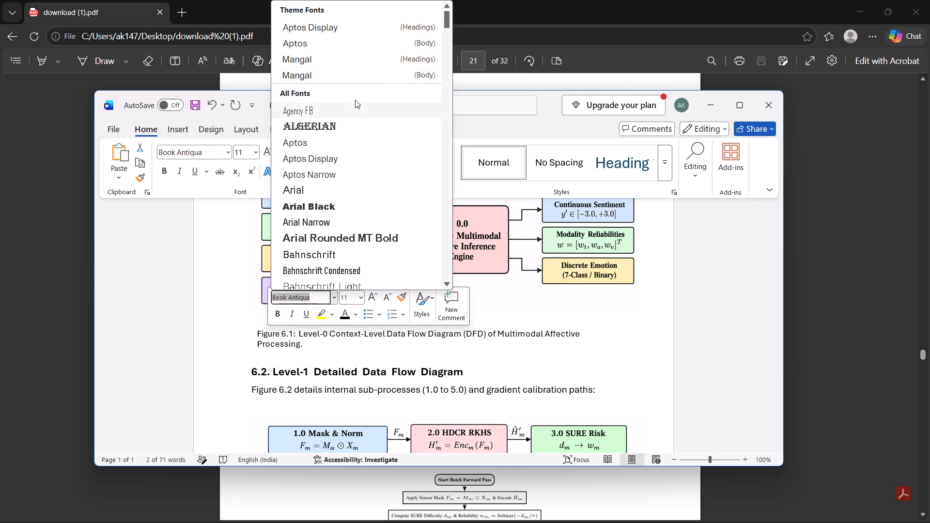
pyautogui.scroll(-8, 348, 197)
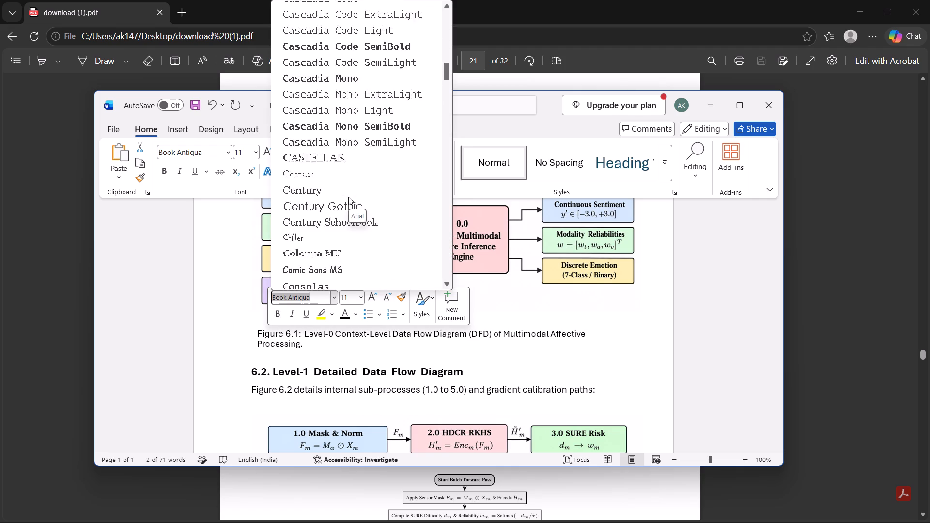
pyautogui.scroll(-7, 348, 197)
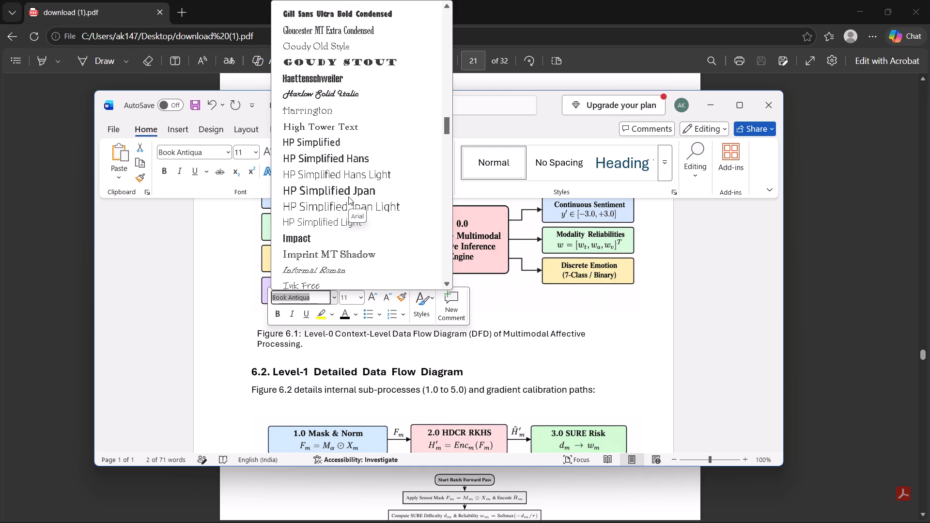
pyautogui.scroll(-7, 348, 197)
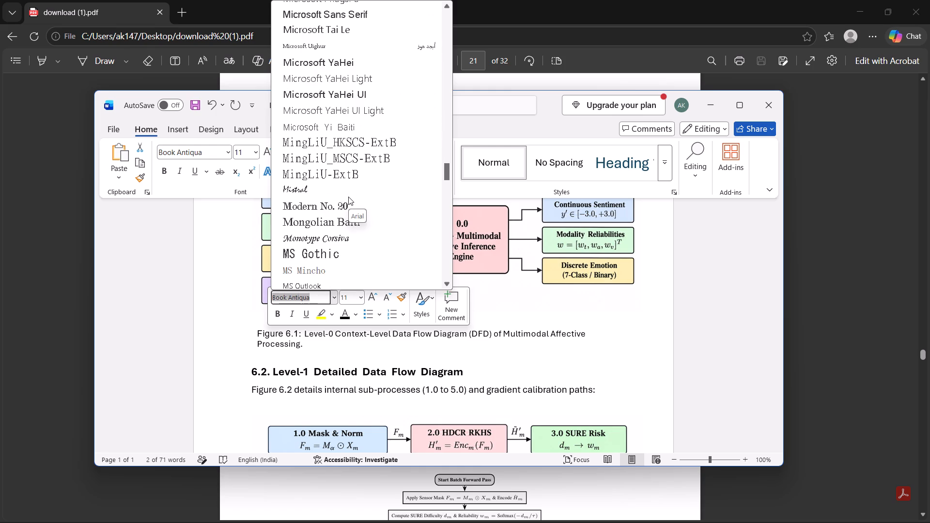
pyautogui.scroll(-9, 348, 197)
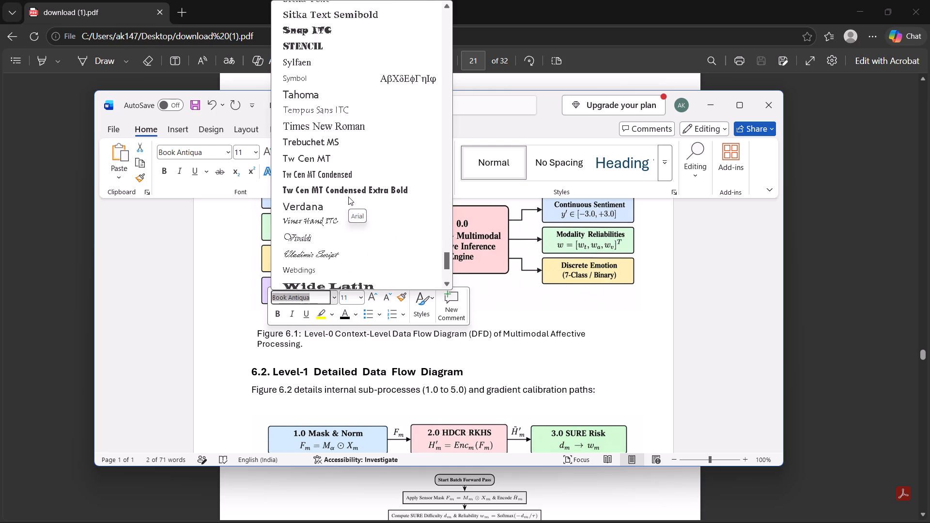
pyautogui.scroll(-1, 348, 197)
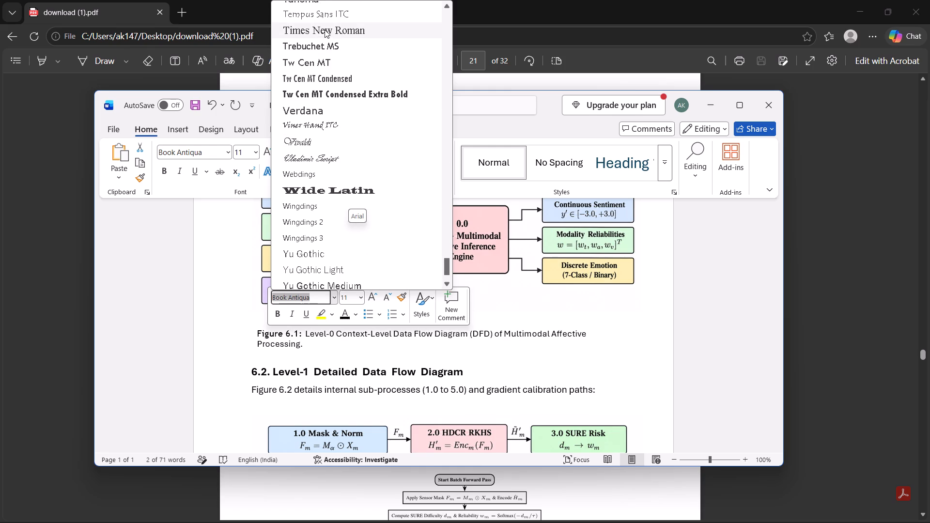
pyautogui.click(325, 30)
pyautogui.click(323, 354)
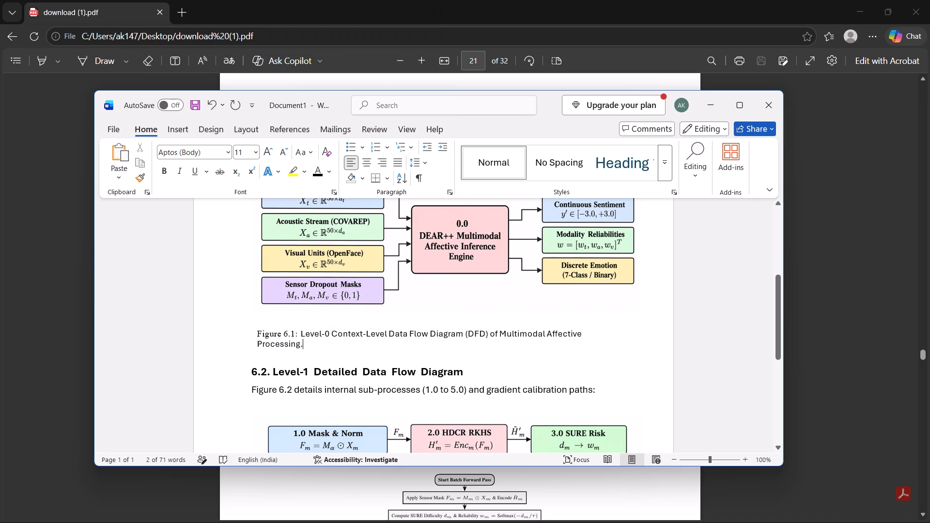
# Make the "Figure 6.1:" label at the start of the Figure 6.1 caption bold.
pyautogui.moveTo(298, 335); pyautogui.dragTo(272, 334)
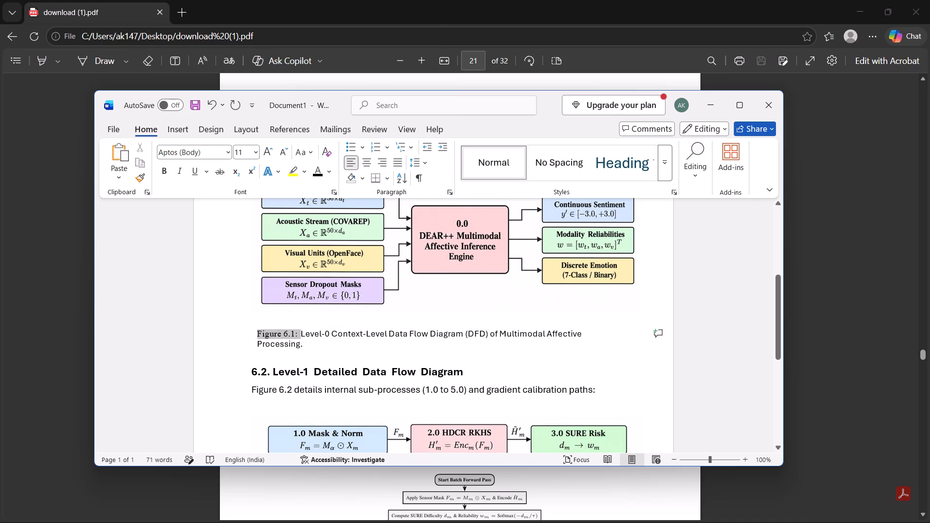
pyautogui.moveTo(272, 334); pyautogui.dragTo(264, 334)
pyautogui.click(278, 313)
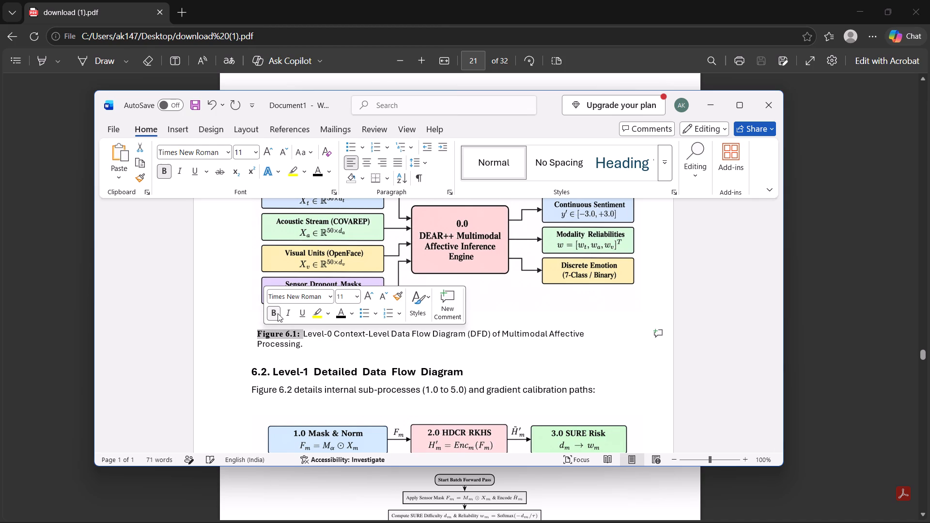
pyautogui.click(336, 364)
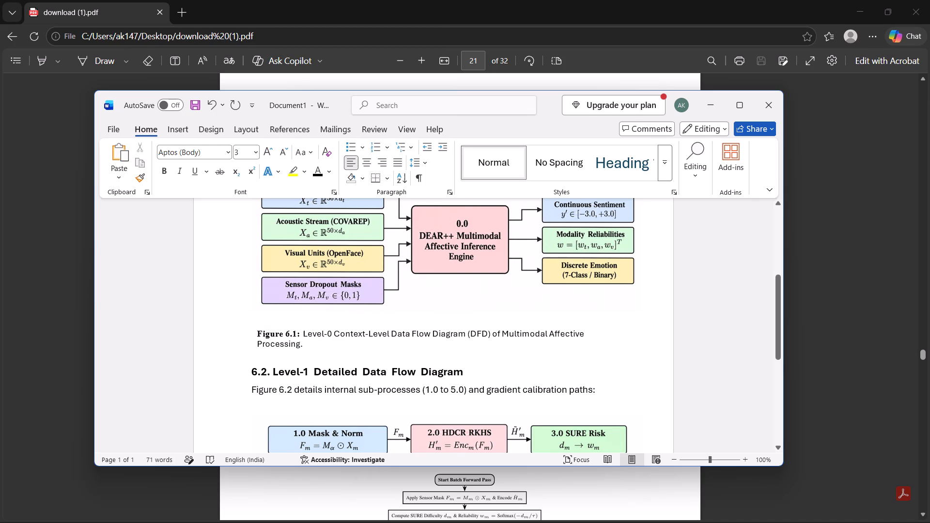
# Change the font of the Figure 6.1 caption text after the label to Times New Roman.
pyautogui.moveTo(303, 337); pyautogui.dragTo(303, 337)
pyautogui.moveTo(303, 337); pyautogui.dragTo(306, 342)
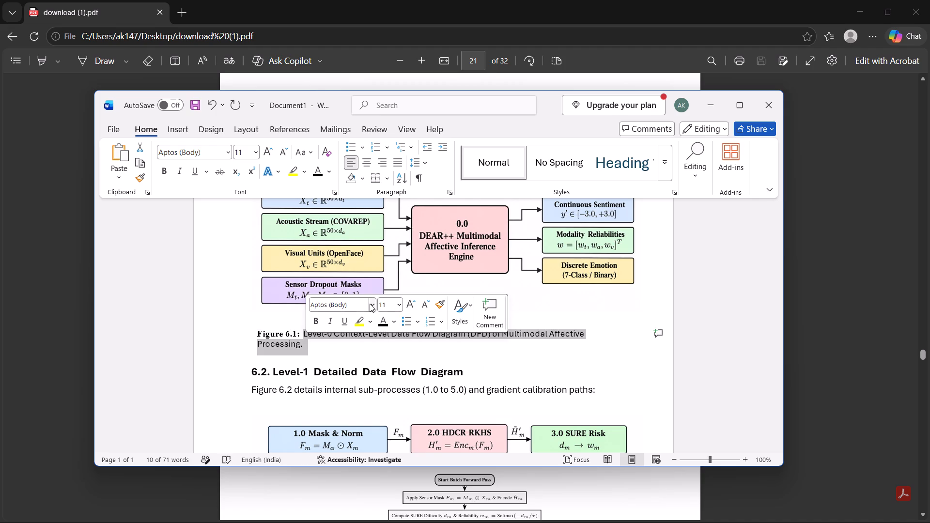
pyautogui.click(370, 304)
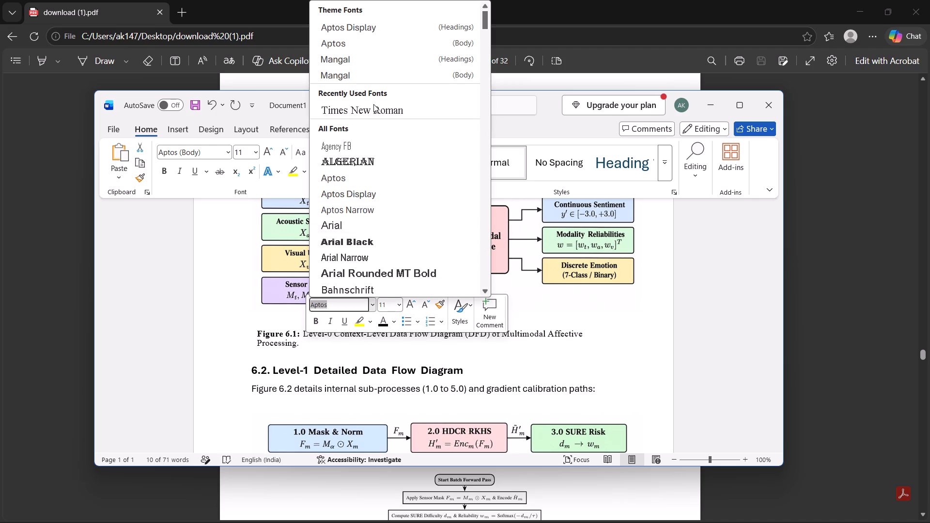
pyautogui.click(373, 104)
pyautogui.click(480, 348)
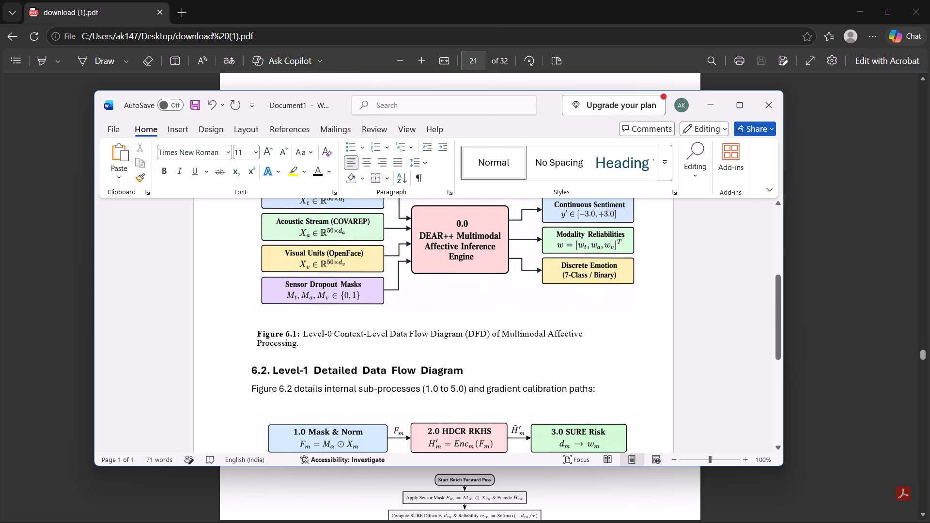
# Set the font size of the Figure 6.1 caption text after the label to 12.
pyautogui.moveTo(302, 332); pyautogui.dragTo(308, 342)
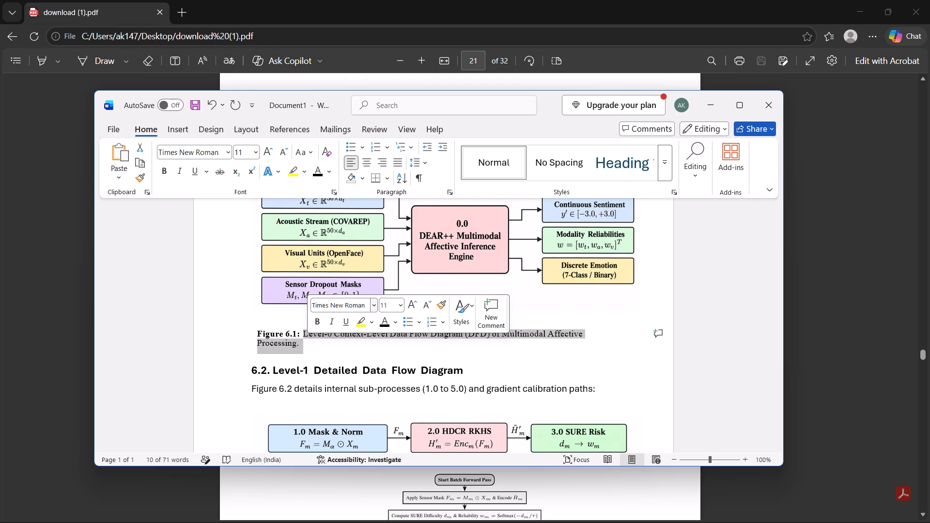
pyautogui.click(401, 305)
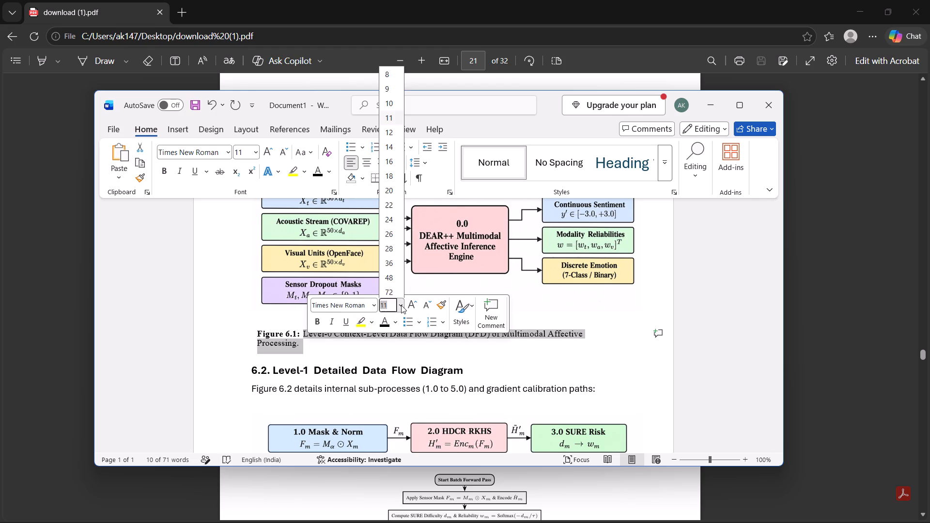
pyautogui.click(386, 129)
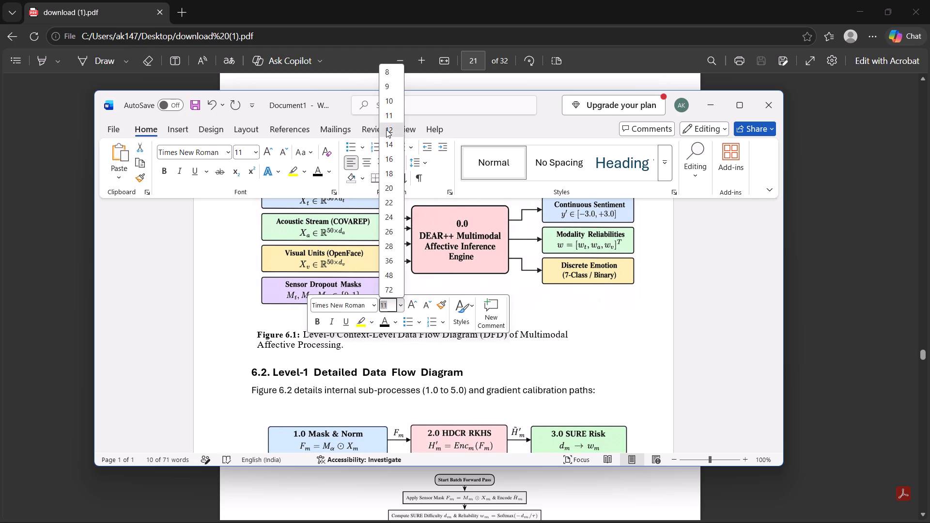
pyautogui.click(407, 359)
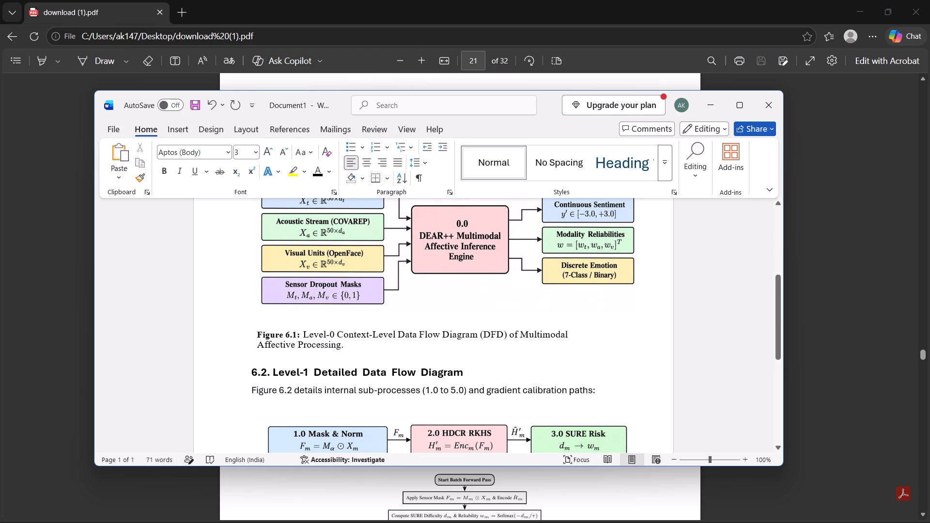
# Change the font of the "Figure 6.2 details internal sub-processes" sentence under heading 6.2 to Times New Roman.
pyautogui.moveTo(250, 391); pyautogui.dragTo(593, 390)
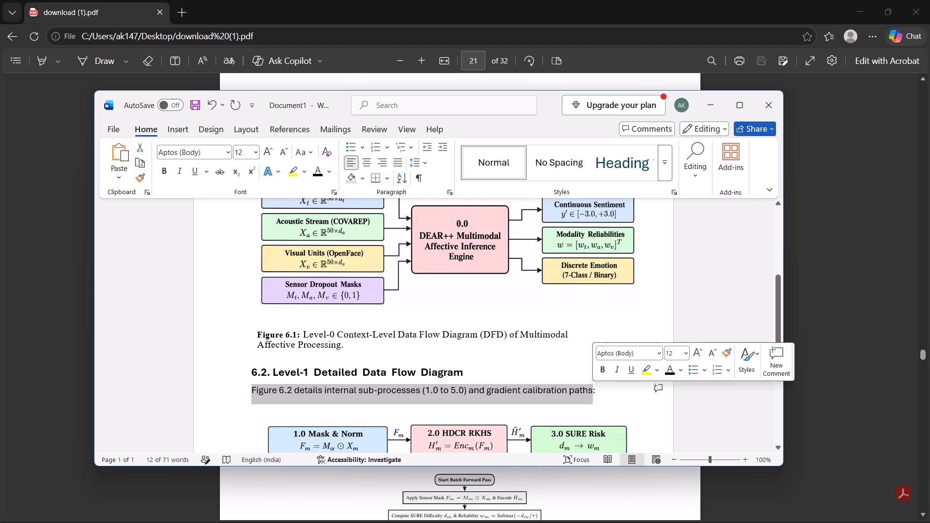
pyautogui.click(659, 350)
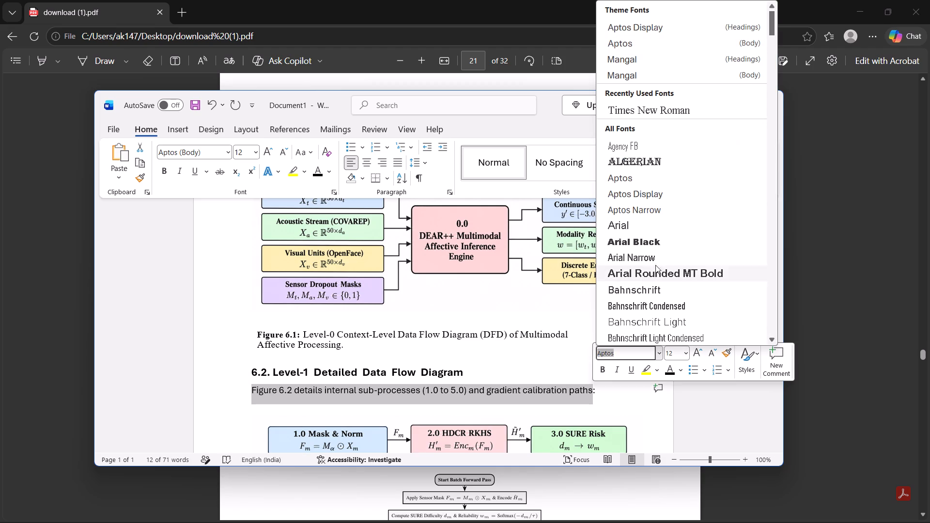
pyautogui.click(644, 109)
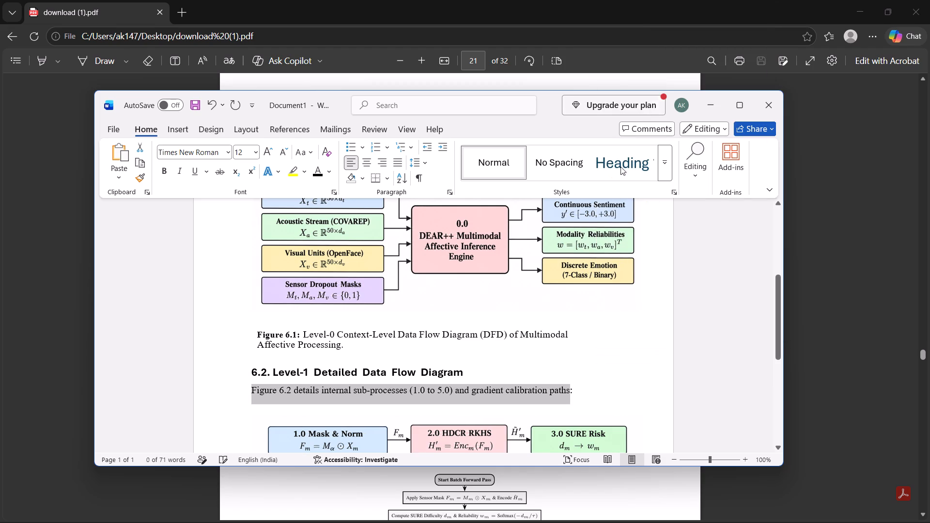
pyautogui.click(578, 351)
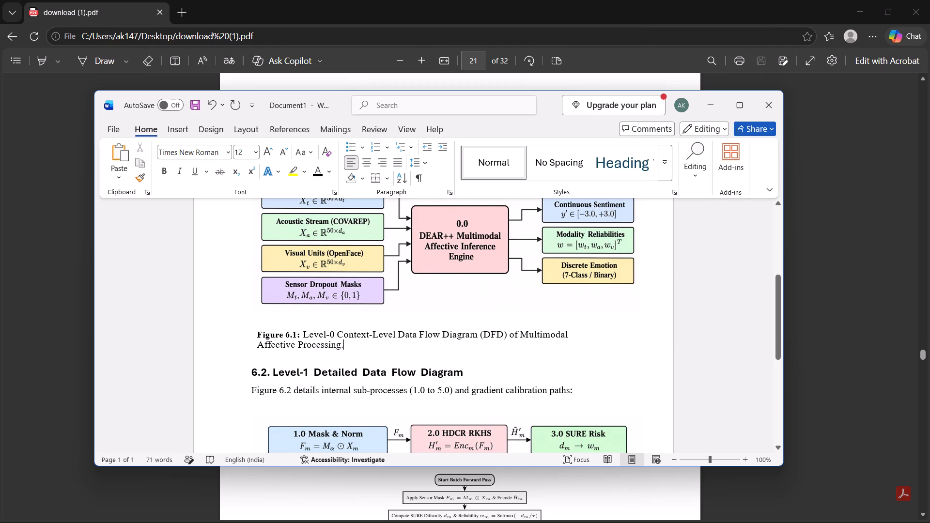
# Set the font size of the bold "Figure 6.1" label in its caption to 12.
pyautogui.scroll(-1, 303, 397)
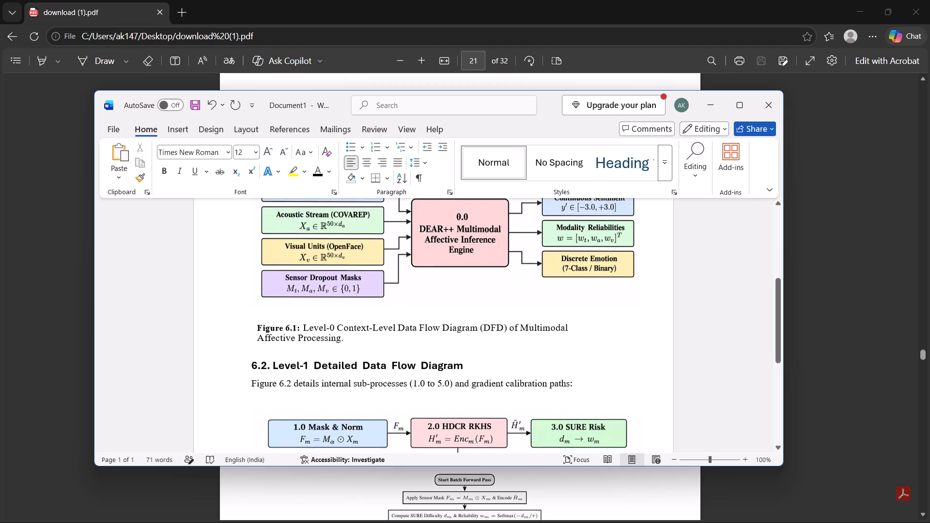
pyautogui.scroll(-1, 303, 397)
pyautogui.moveTo(297, 323); pyautogui.dragTo(259, 324)
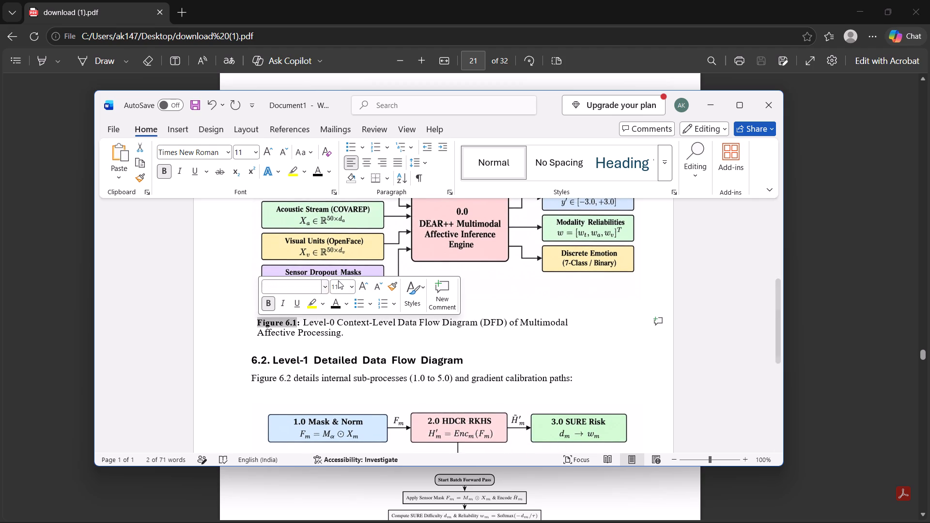
pyautogui.click(352, 286)
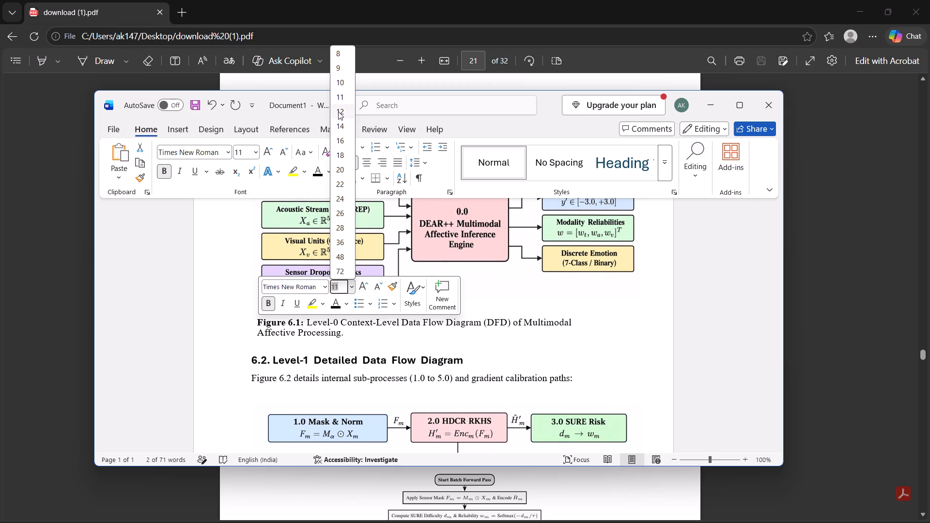
pyautogui.click(338, 111)
pyautogui.click(353, 299)
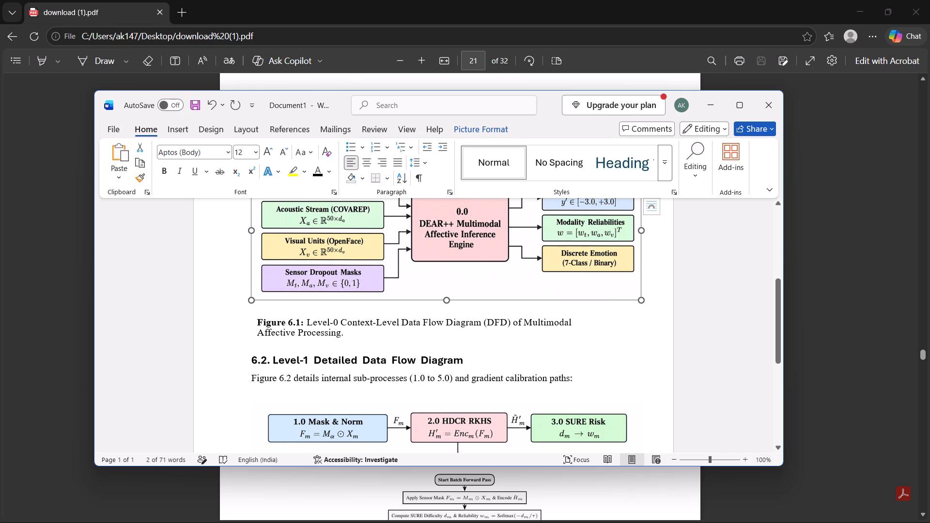
# Change the font of the Figure 6.2 caption text after the label to Times New Roman.
pyautogui.scroll(-3, 353, 367)
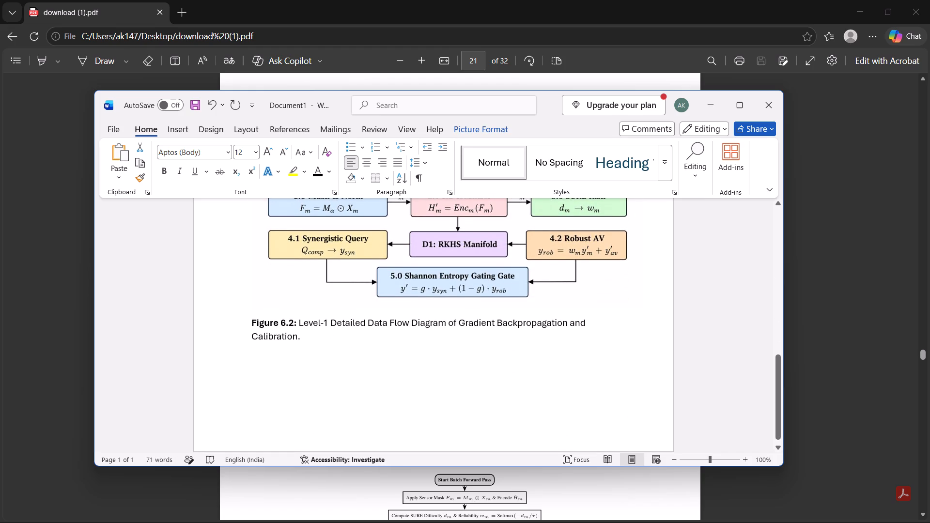
pyautogui.moveTo(298, 321); pyautogui.dragTo(301, 335)
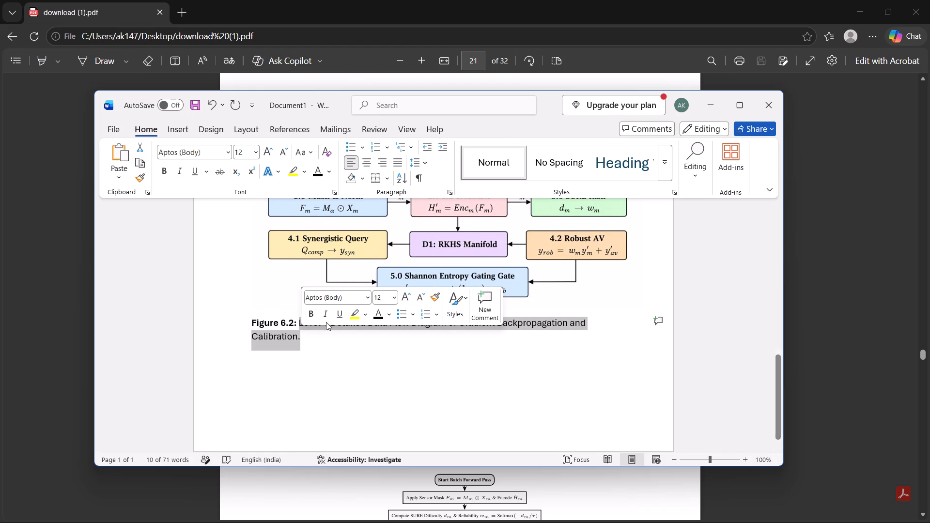
pyautogui.click(366, 294)
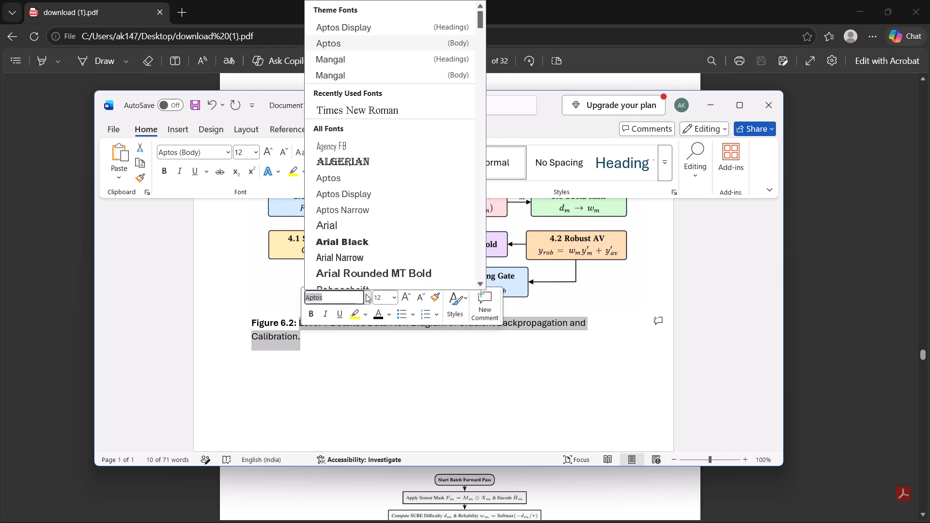
pyautogui.click(376, 110)
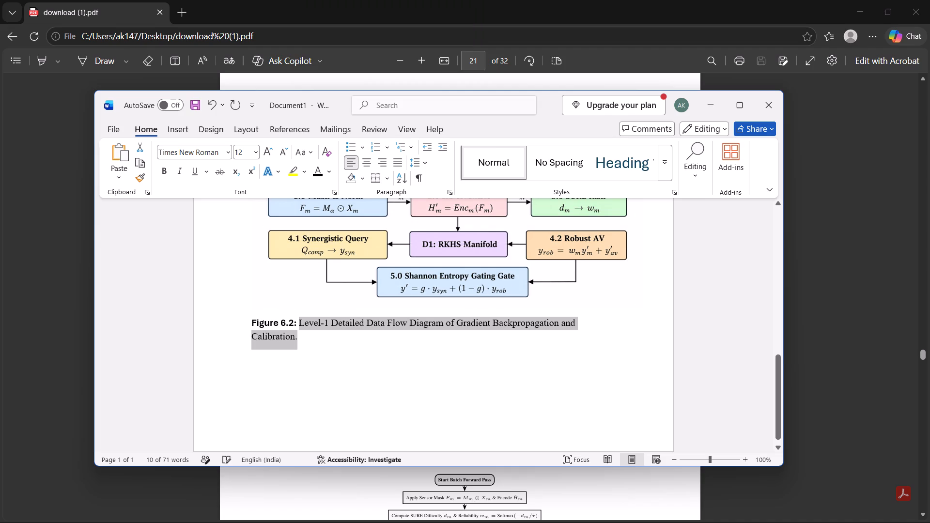
# Change the font of the bold "Figure 6.2" label in its caption to Times New Roman.
pyautogui.moveTo(252, 319); pyautogui.dragTo(293, 324)
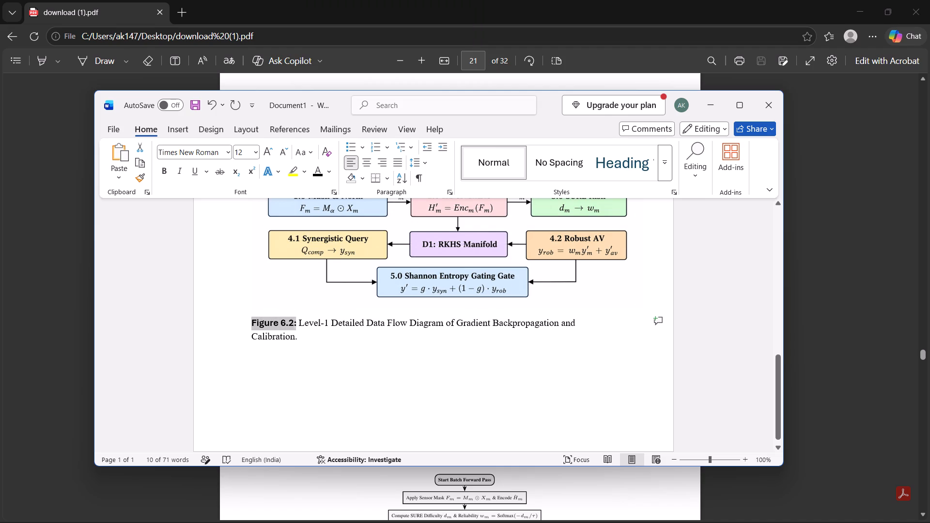
pyautogui.moveTo(293, 324); pyautogui.dragTo(294, 325)
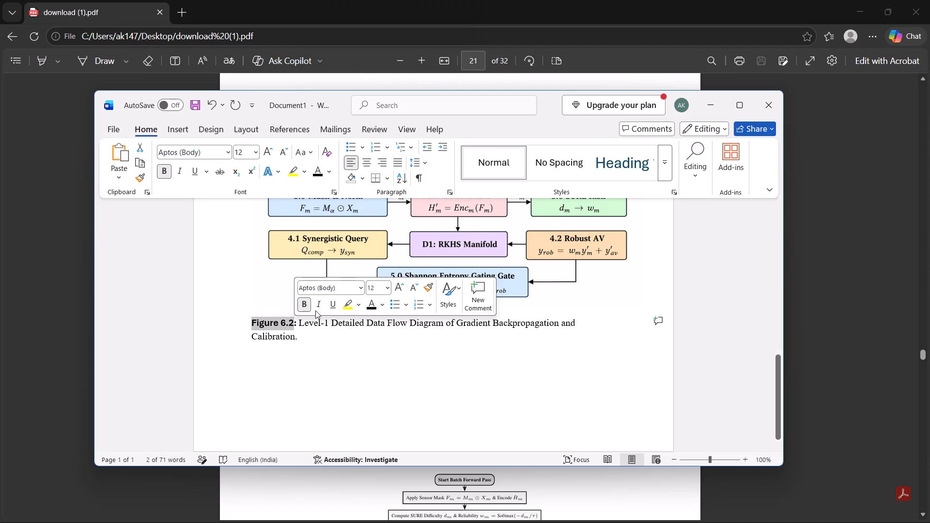
pyautogui.click(357, 291)
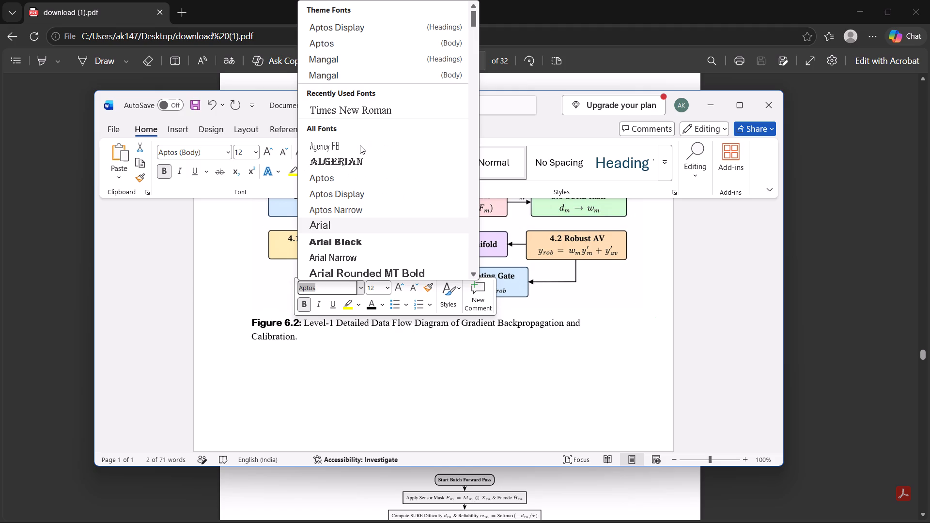
pyautogui.click(355, 114)
pyautogui.click(344, 334)
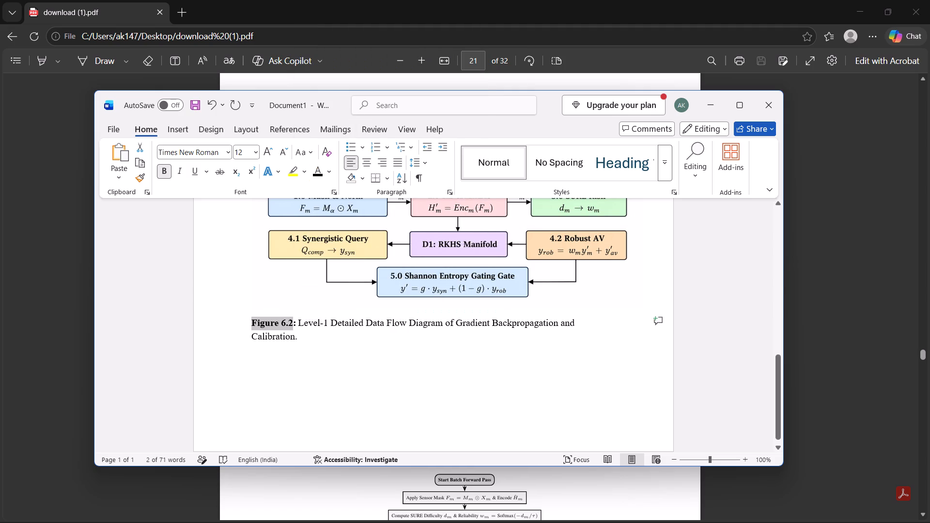
# Insert a blank page after the Figure 6.2 caption at the end of the document.
pyautogui.scroll(-3, 350, 387)
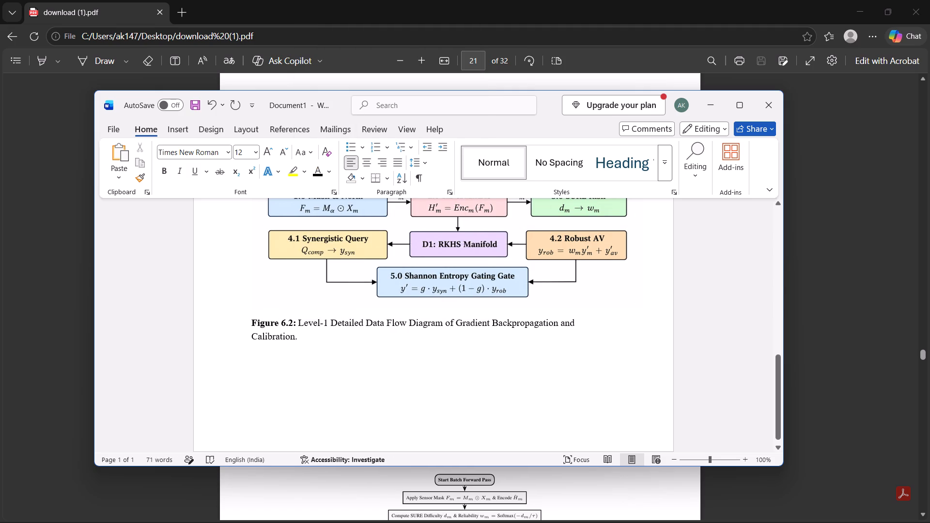
pyautogui.scroll(-2, 350, 387)
pyautogui.scroll(3, 350, 387)
pyautogui.scroll(-1, 350, 387)
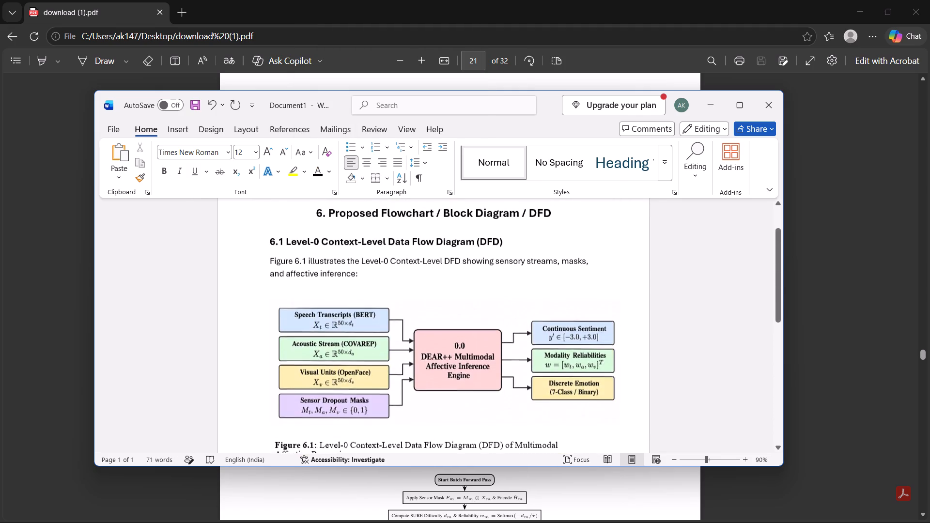
pyautogui.scroll(-1, 350, 387)
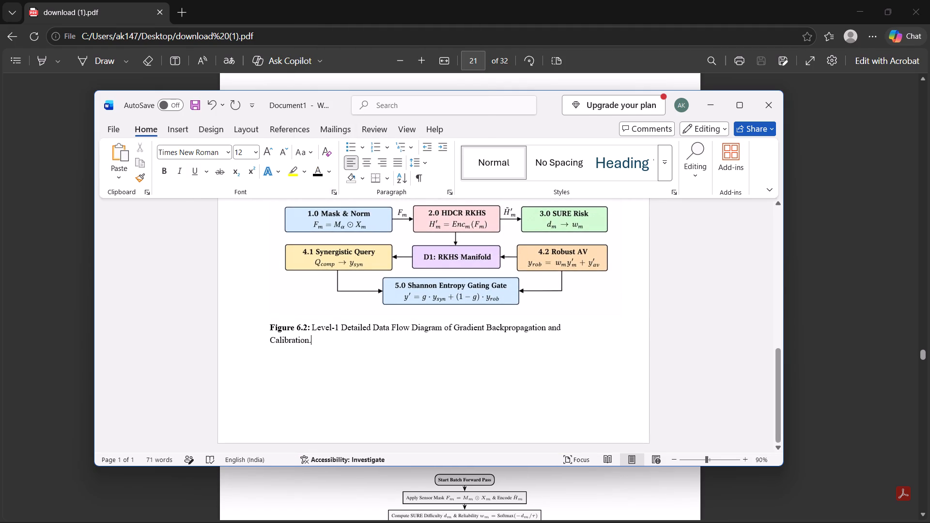
pyautogui.scroll(-4, 514, 268)
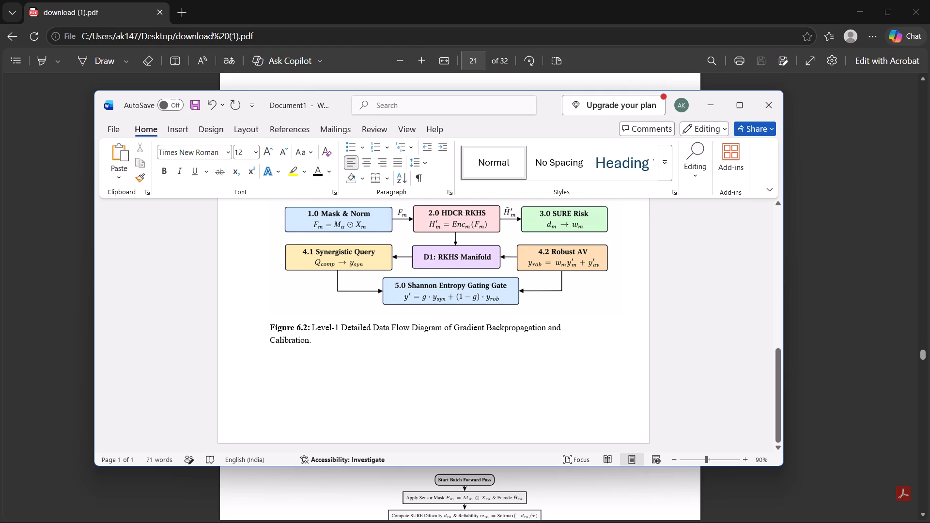
pyautogui.click(175, 131)
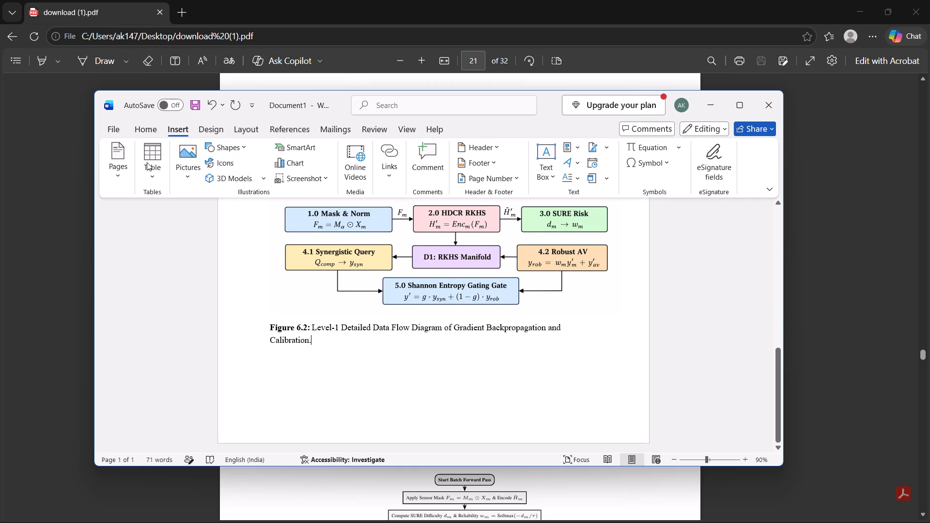
pyautogui.click(119, 162)
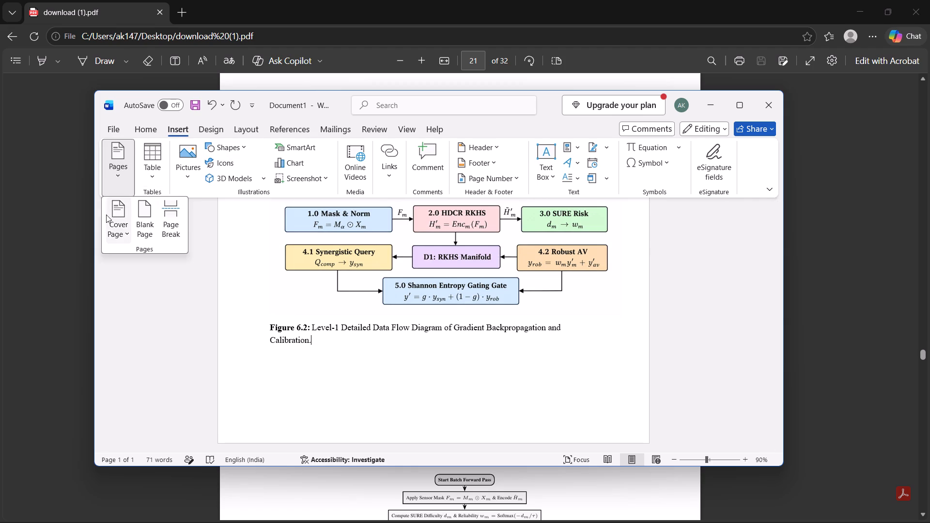
pyautogui.click(140, 211)
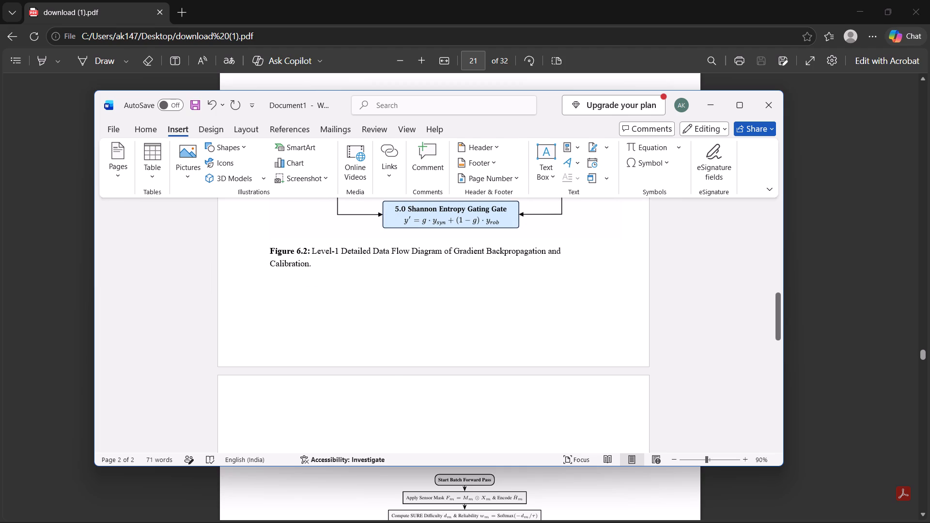
# Copy the heading "6.3 Missingness Resilience and Execution Flowchart" from the PDF and paste it on the new page in Word.
pyautogui.moveTo(542, 441); pyautogui.dragTo(279, 445)
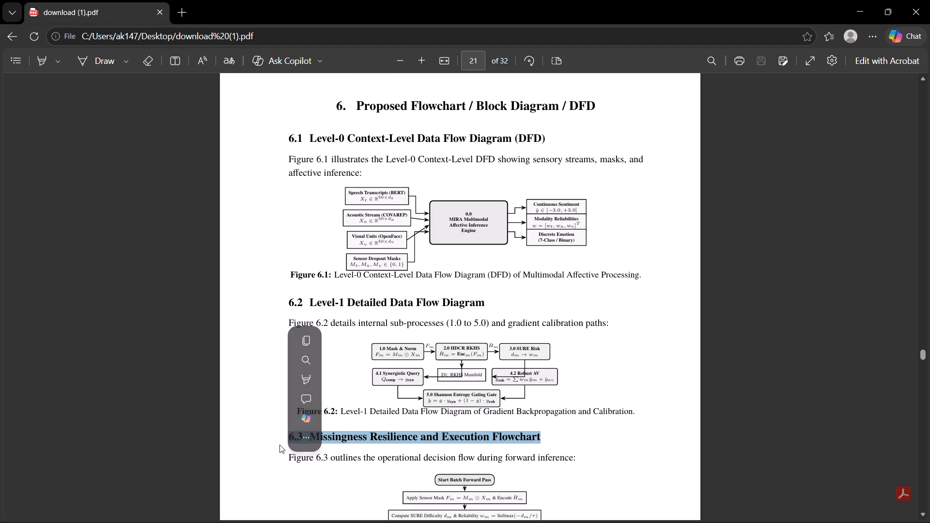
pyautogui.hotkey('ctrl', 'c')
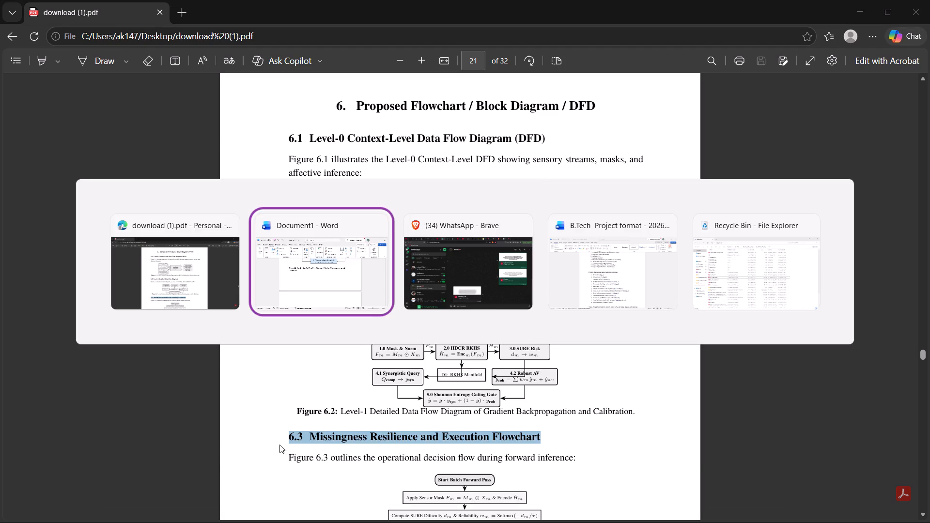
pyautogui.hotkey('ctrl', 'v')
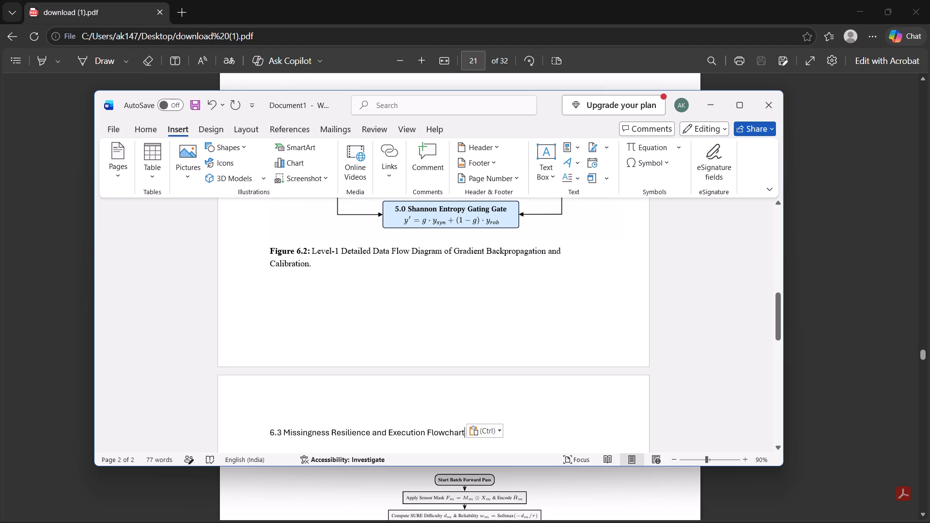
# Format the pasted 6.3 heading as bold Times New Roman, size 14.
pyautogui.moveTo(465, 431); pyautogui.dragTo(263, 430)
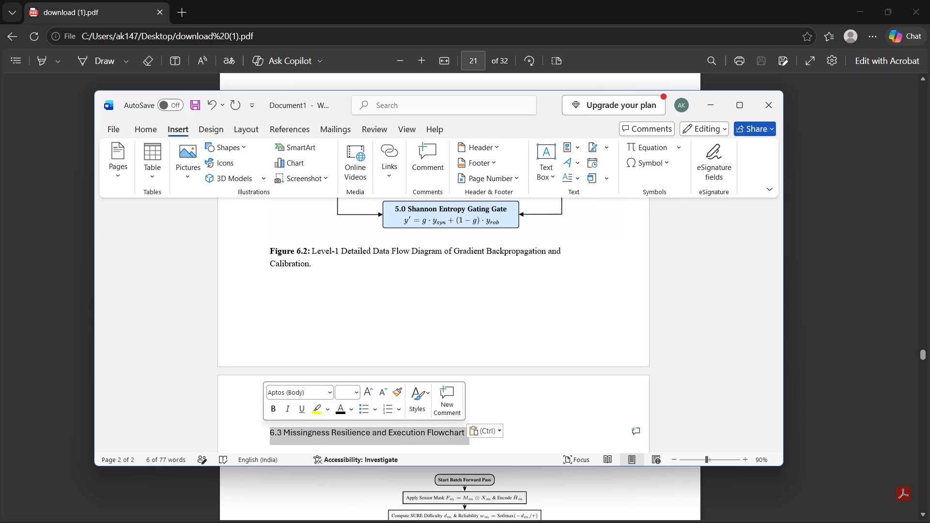
pyautogui.doubleClick(329, 391)
pyautogui.click(329, 391)
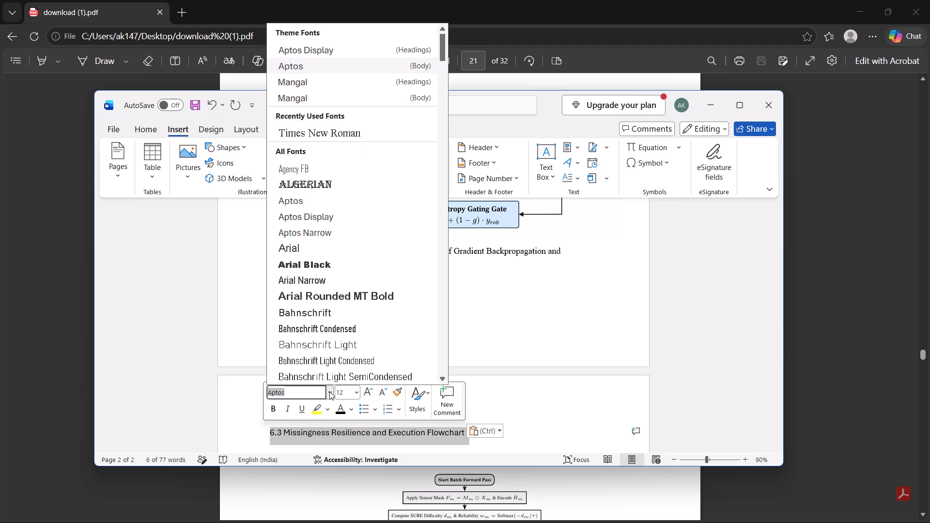
pyautogui.click(328, 137)
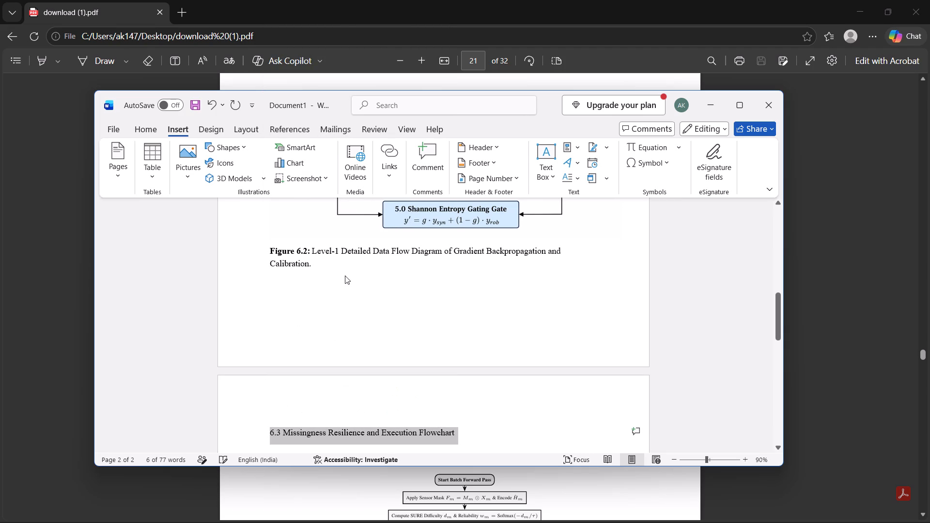
pyautogui.click(454, 434)
pyautogui.moveTo(454, 434); pyautogui.dragTo(244, 425)
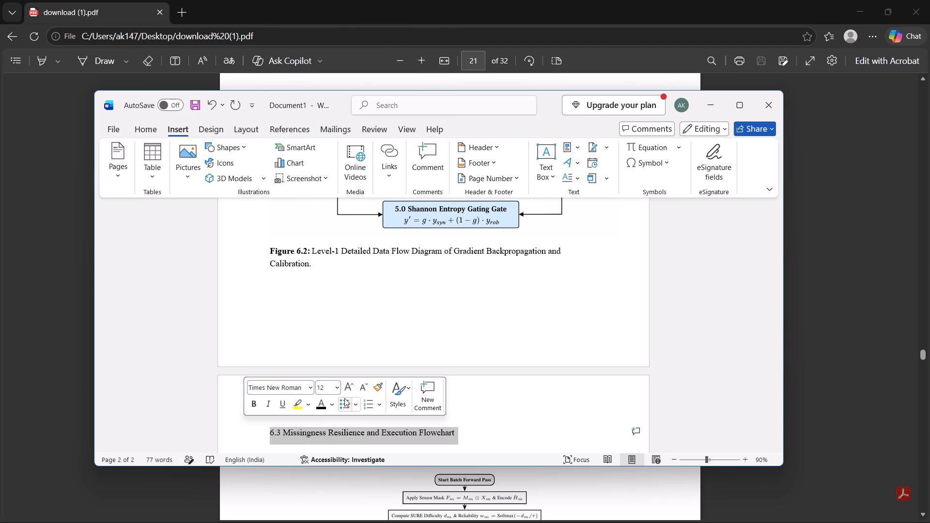
pyautogui.click(336, 388)
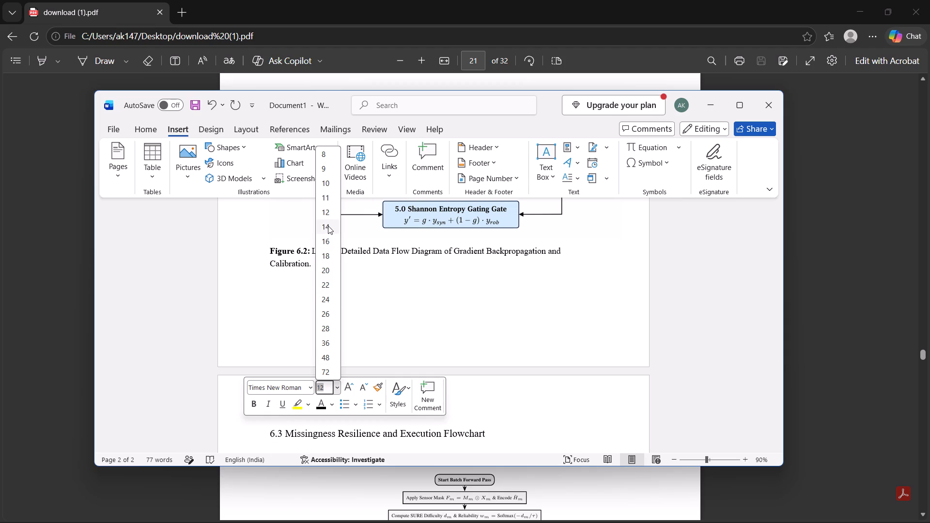
pyautogui.click(328, 226)
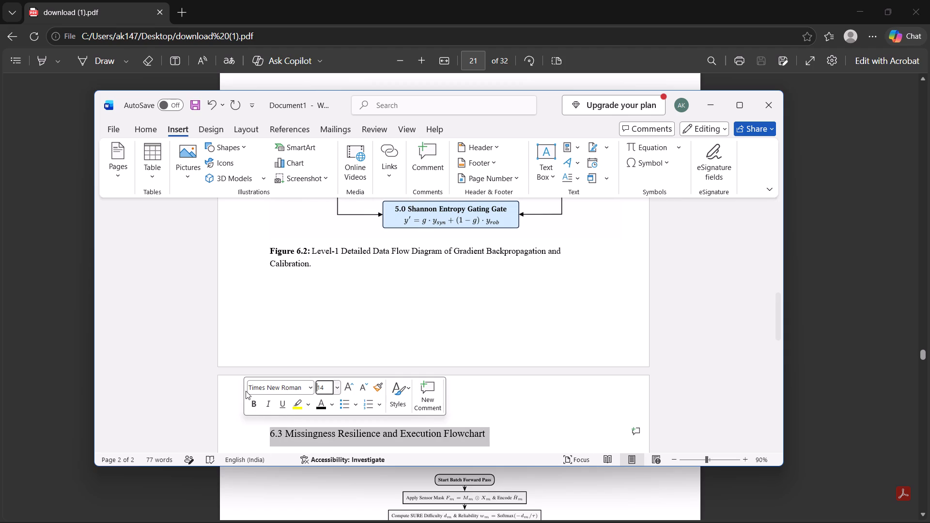
pyautogui.click(253, 399)
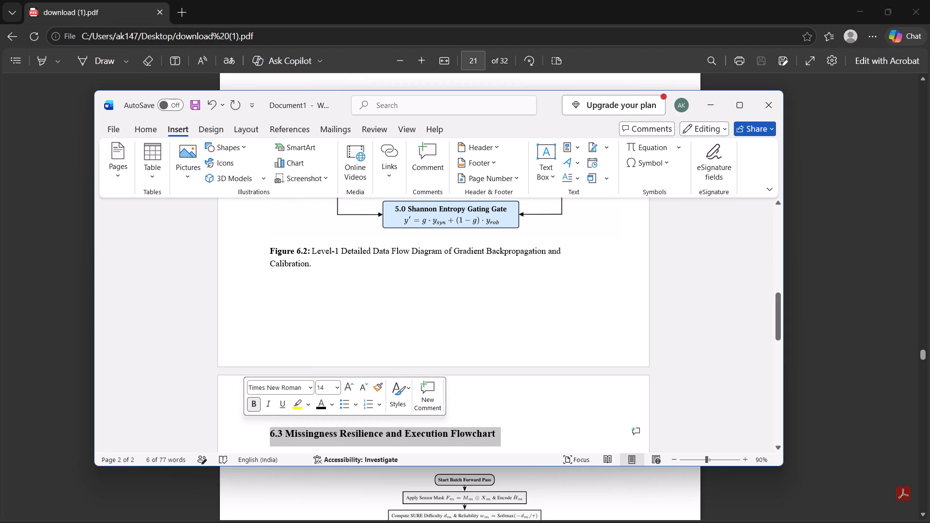
pyautogui.click(510, 425)
# Compare the font, size and word spacing of the 6.2 heading with those of the 6.3 heading.
pyautogui.scroll(-1, 510, 425)
pyautogui.scroll(4, 486, 404)
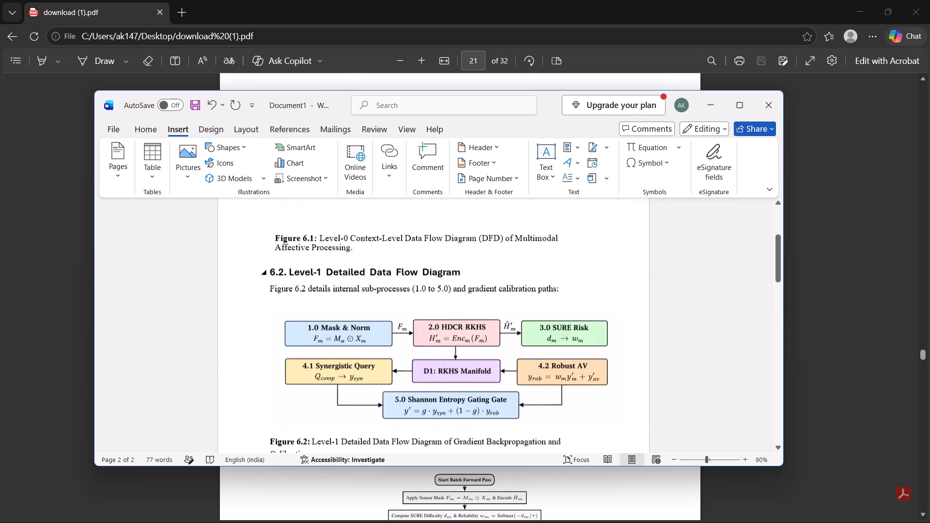
pyautogui.scroll(-1, 486, 404)
pyautogui.click(469, 384)
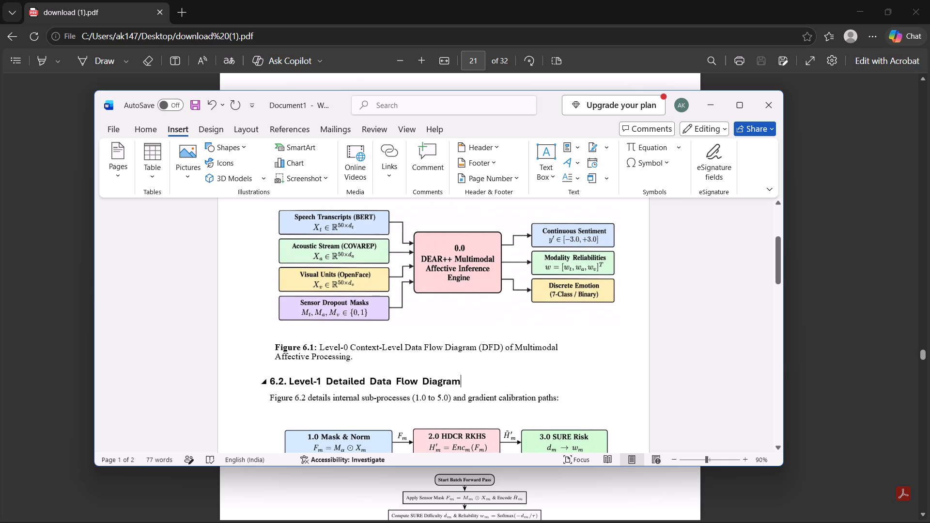
pyautogui.moveTo(469, 384); pyautogui.dragTo(297, 390)
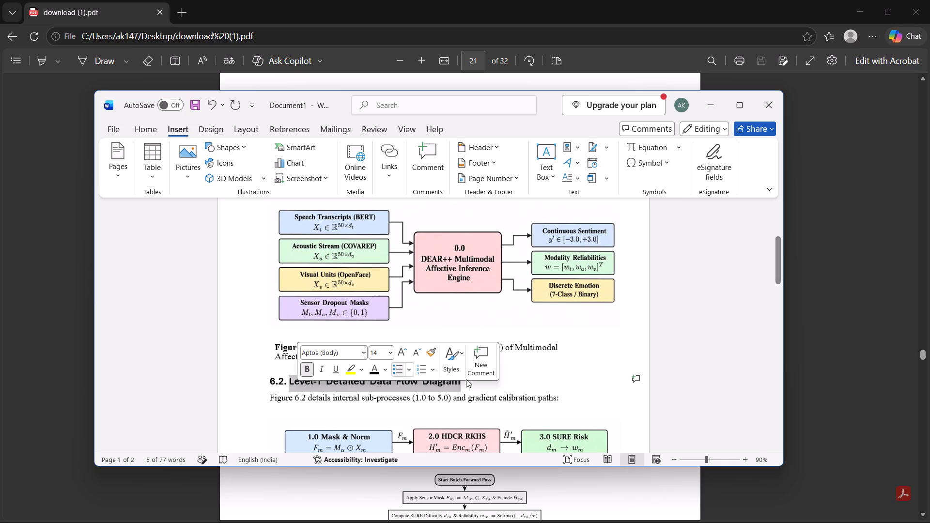
pyautogui.click(597, 380)
pyautogui.scroll(-3, 597, 380)
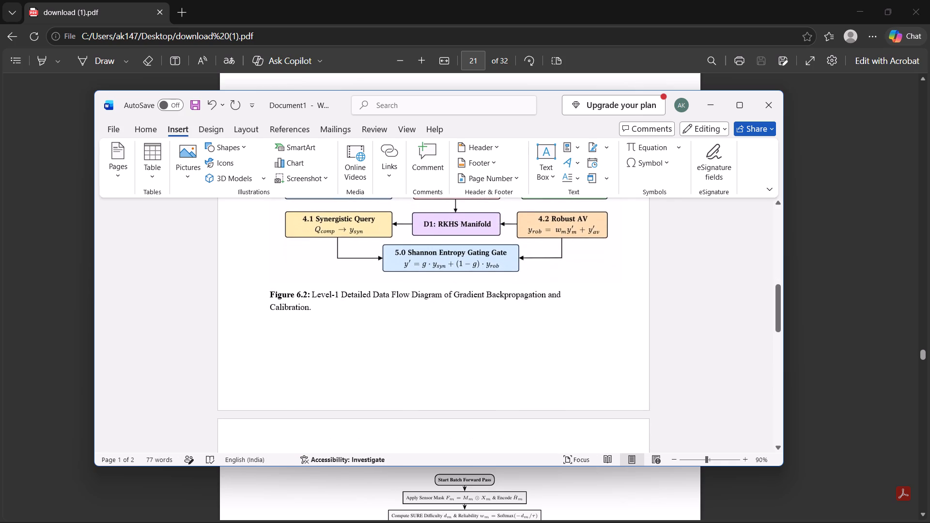
pyautogui.scroll(-2, 462, 366)
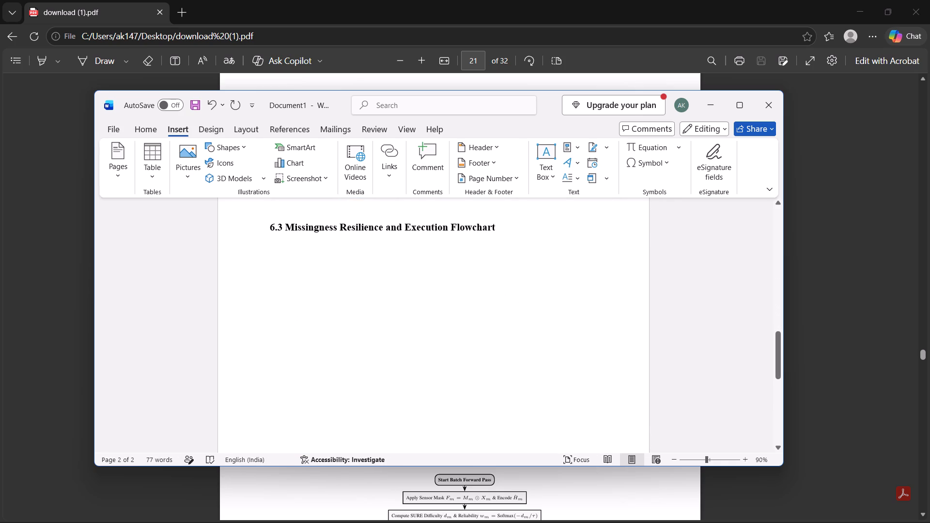
pyautogui.moveTo(497, 227); pyautogui.dragTo(289, 236)
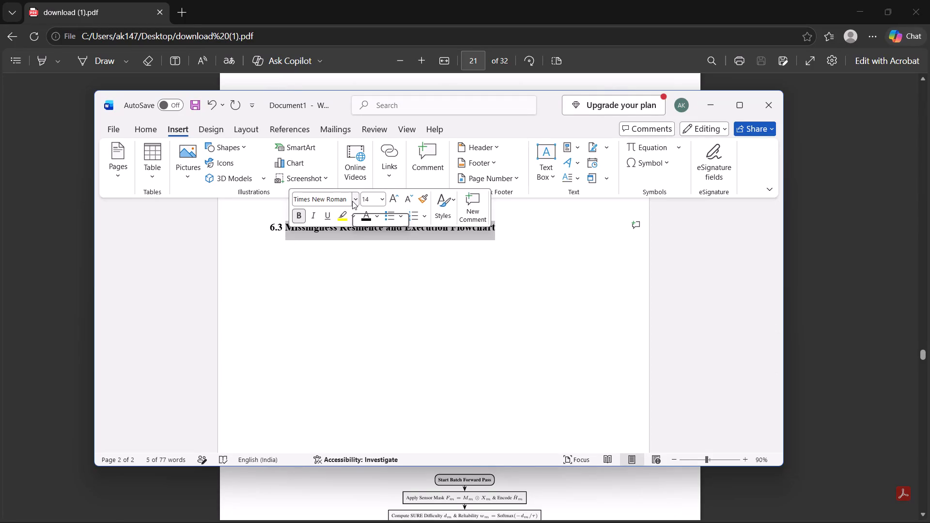
pyautogui.click(289, 256)
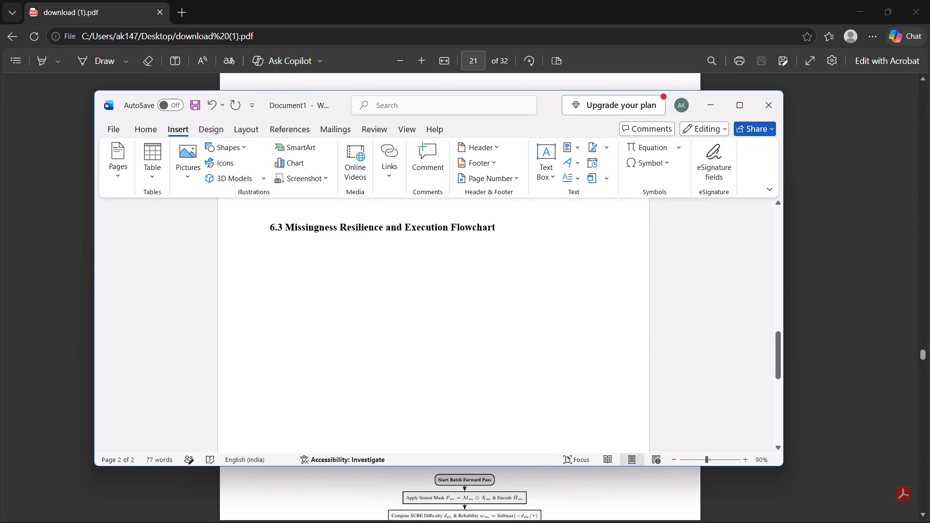
# Add an extra space after each of the words "Missingness", "Resilience", "and" and "Execution" in the 6.3 heading.
pyautogui.click(338, 225)
pyautogui.press('space')
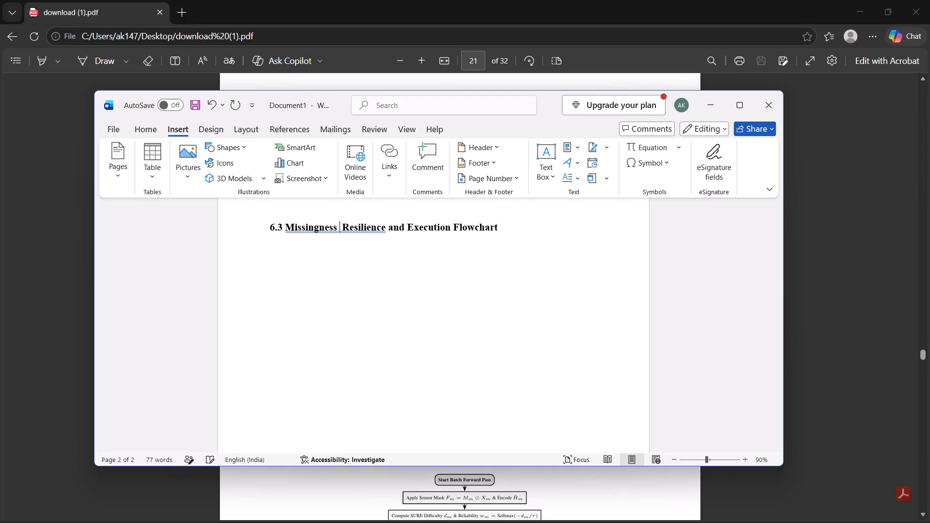
pyautogui.click(385, 232)
pyautogui.press('space')
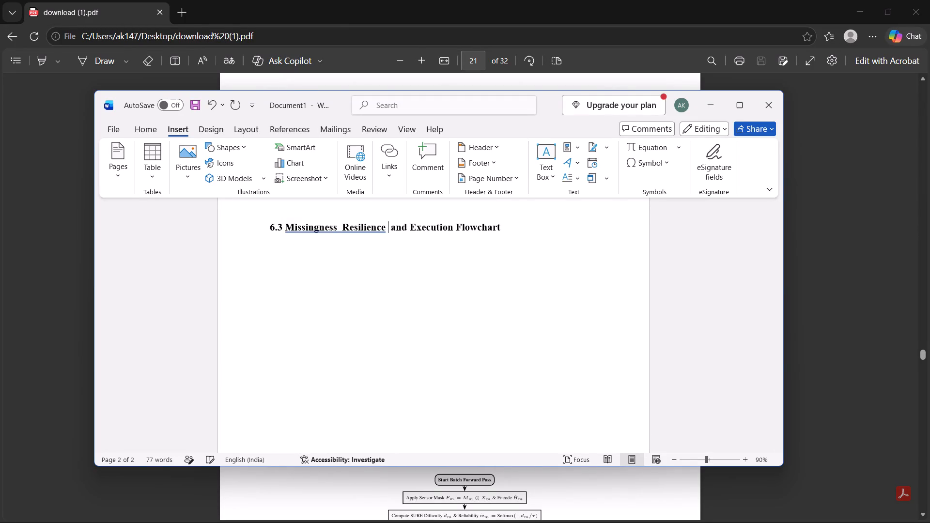
pyautogui.click(407, 224)
pyautogui.press('space')
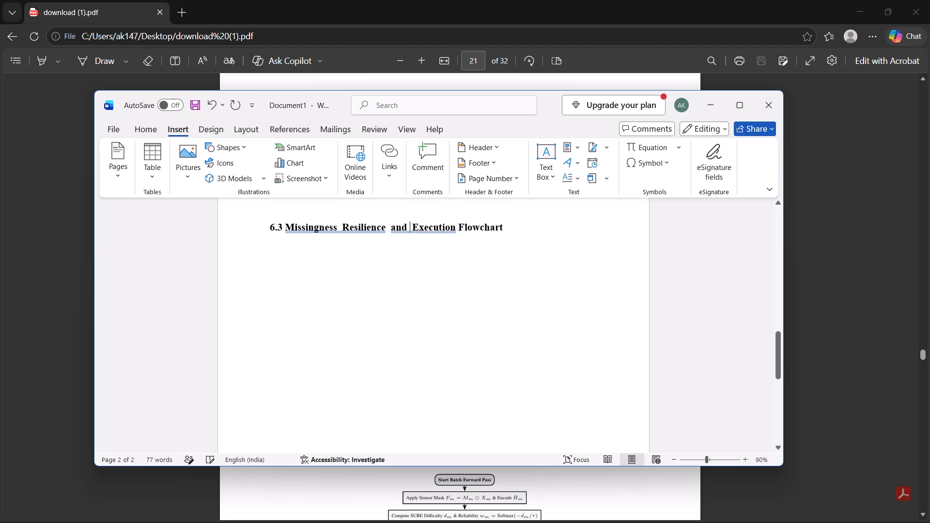
pyautogui.click(458, 225)
pyautogui.press('space')
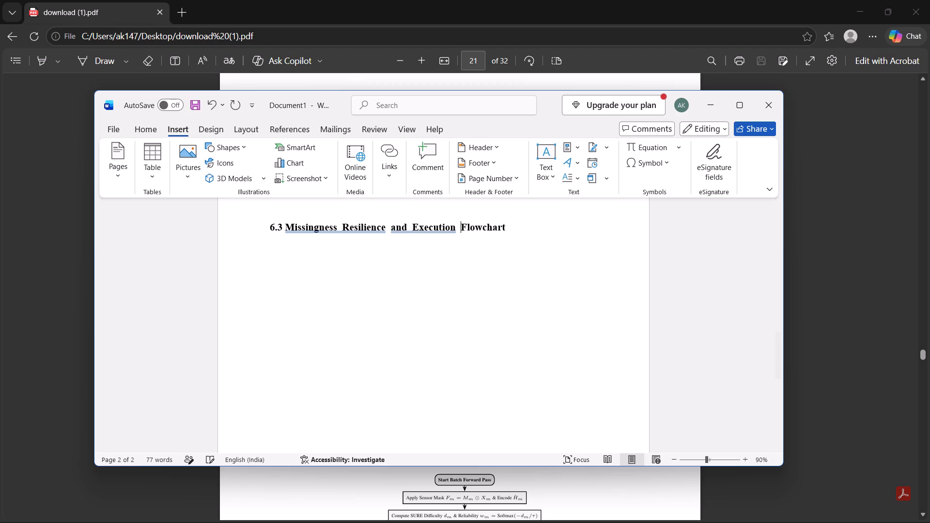
pyautogui.click(458, 266)
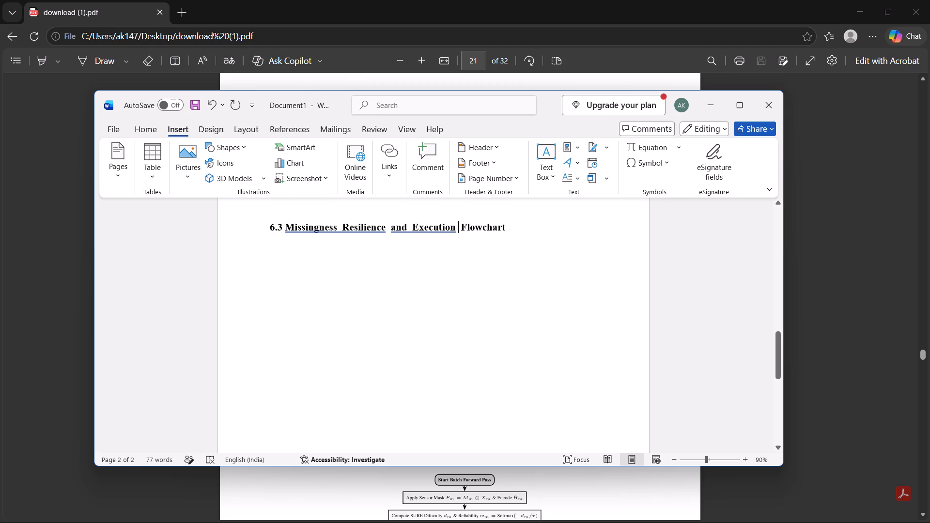
# Start a new paragraph below the 6.3 heading.
pyautogui.click(524, 225)
pyautogui.press('Return')
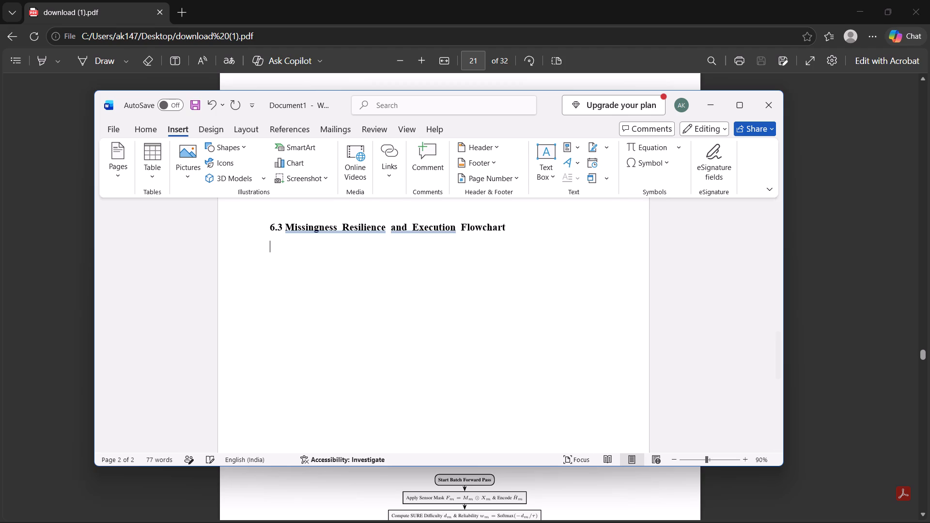
# Remove the extra spaces after "Missingness", "Resilience", "and" and "Execution" in the 6.3 heading.
pyautogui.click(339, 227)
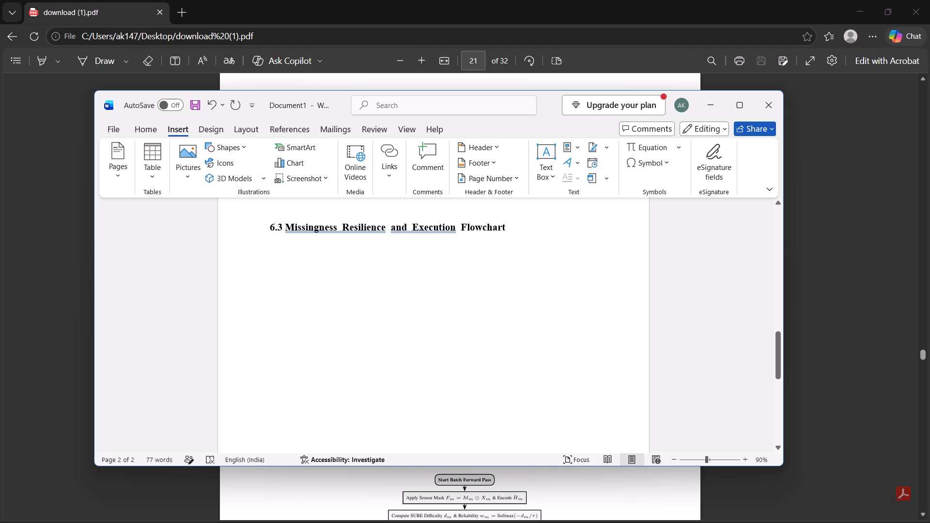
pyautogui.press('BackSpace')
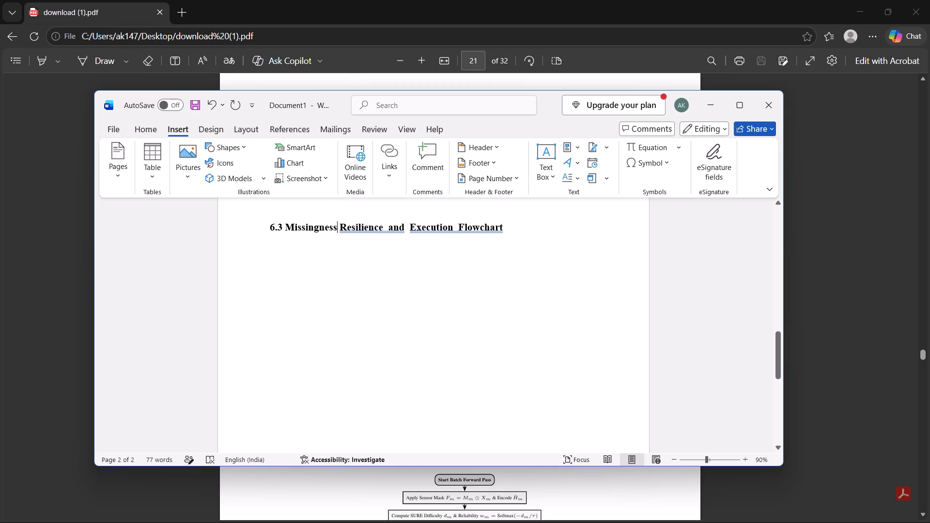
pyautogui.click(387, 230)
pyautogui.press('BackSpace')
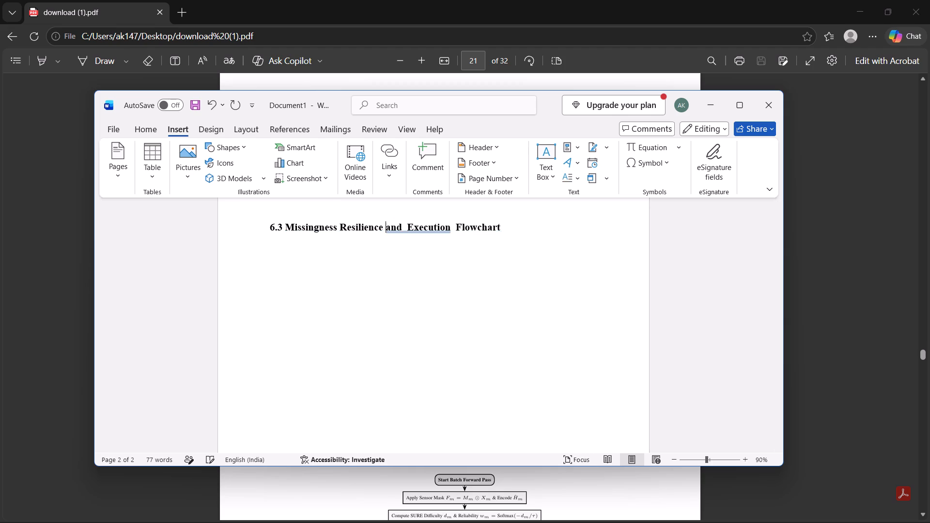
pyautogui.click(408, 230)
pyautogui.press('BackSpace')
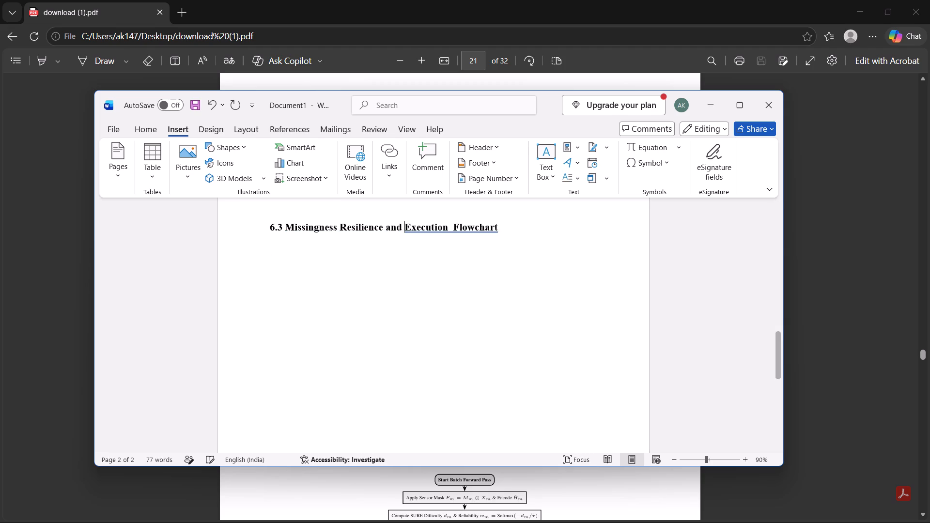
pyautogui.click(454, 222)
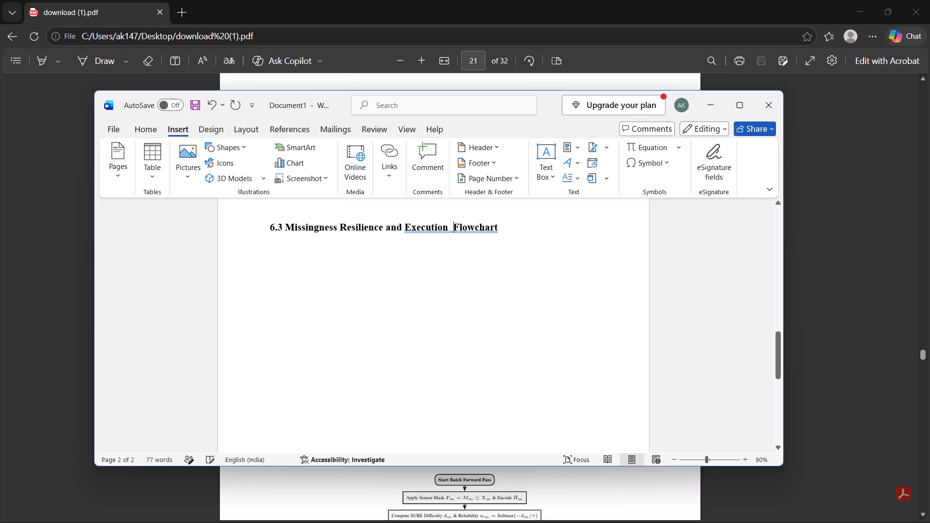
pyautogui.press('BackSpace')
# Copy the sentence "Figure 6.3 outlines the operational decision flow during forward inference:" from the PDF into the Word paragraph below the 6.3 heading.
pyautogui.click(472, 261)
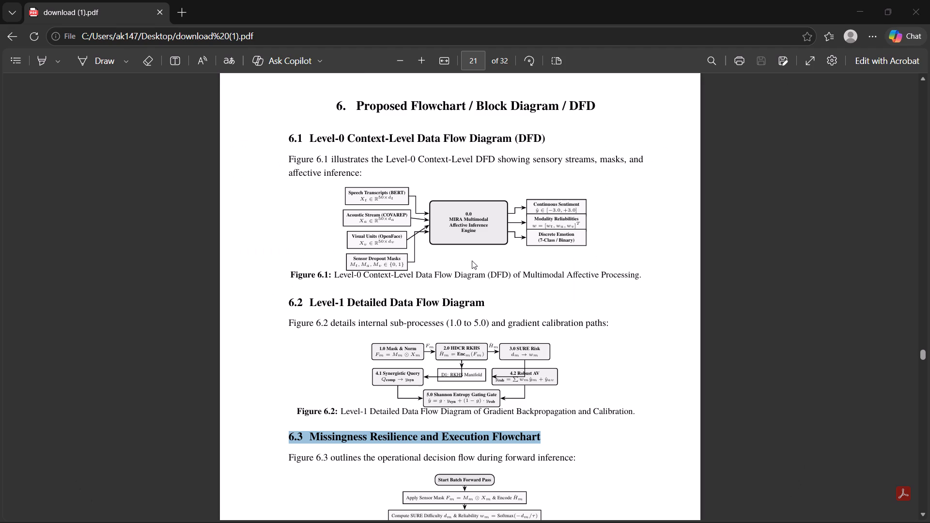
pyautogui.scroll(-2, 472, 261)
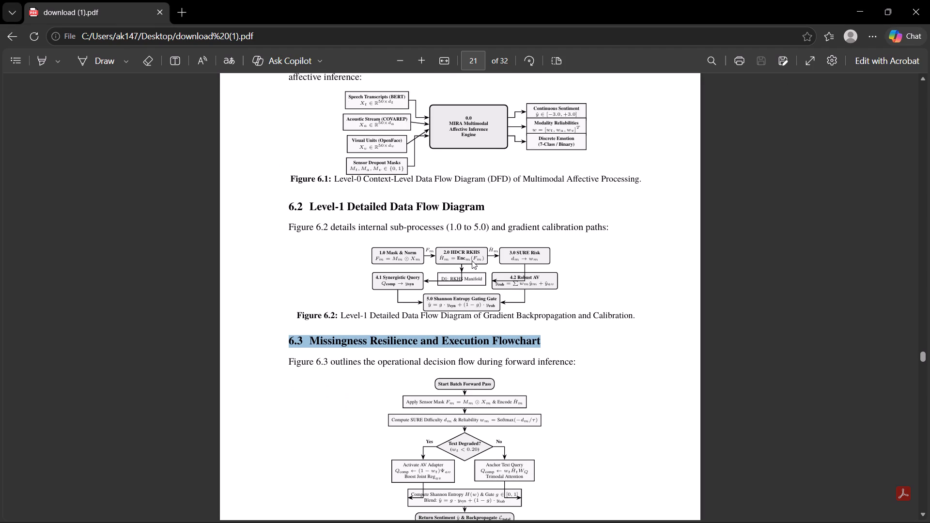
pyautogui.scroll(-1, 472, 261)
pyautogui.moveTo(579, 359); pyautogui.dragTo(555, 360)
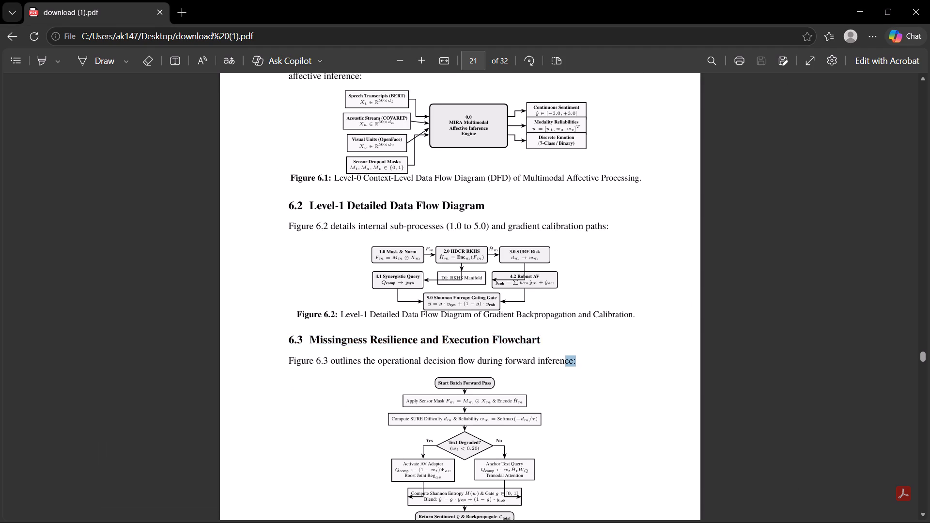
pyautogui.moveTo(555, 360); pyautogui.dragTo(279, 363)
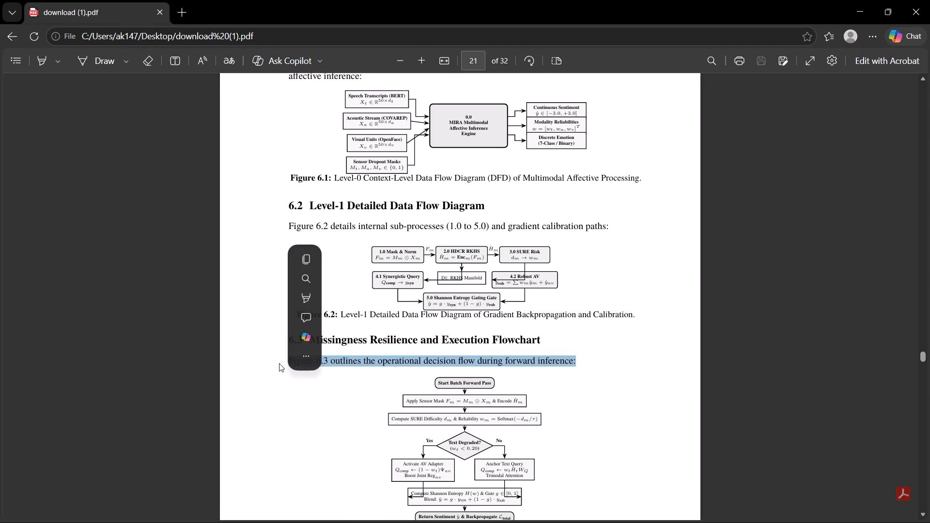
pyautogui.hotkey('ctrl', 'c')
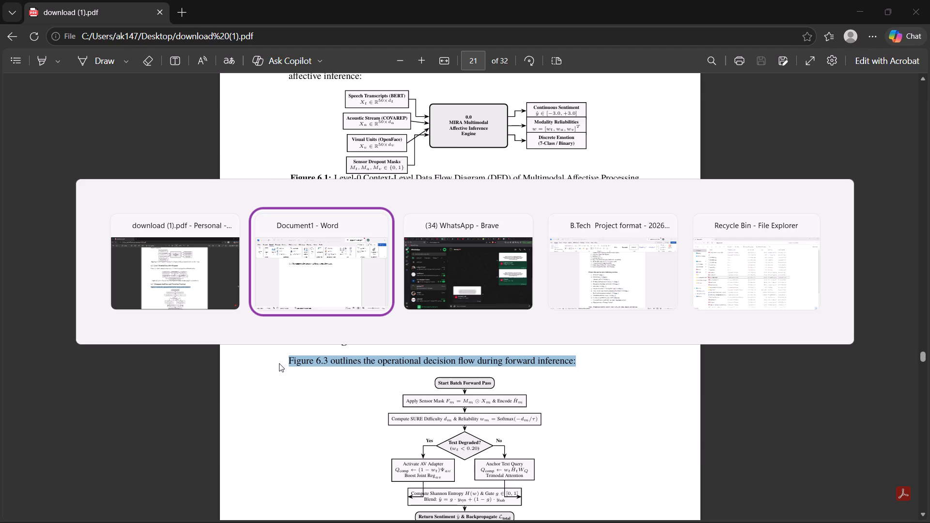
pyautogui.hotkey('ctrl', 'v')
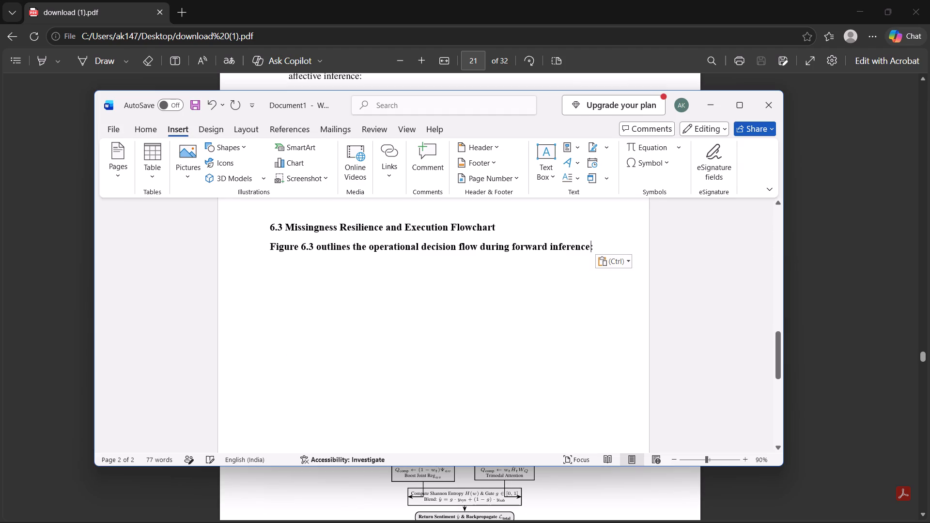
# Format "outlines the operational decision flow during forward inference:" in the pasted sentence as size 12 without bold.
pyautogui.click(270, 241)
pyautogui.moveTo(319, 245); pyautogui.dragTo(594, 245)
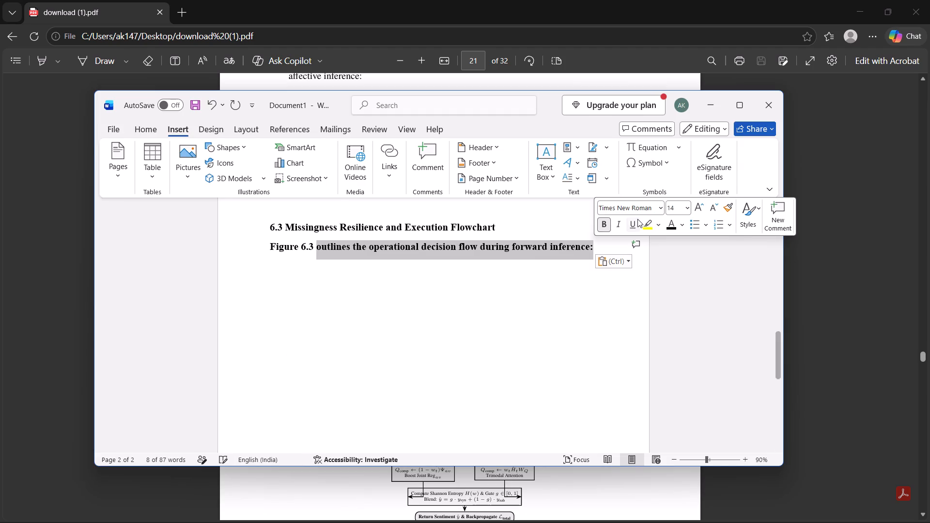
pyautogui.click(684, 209)
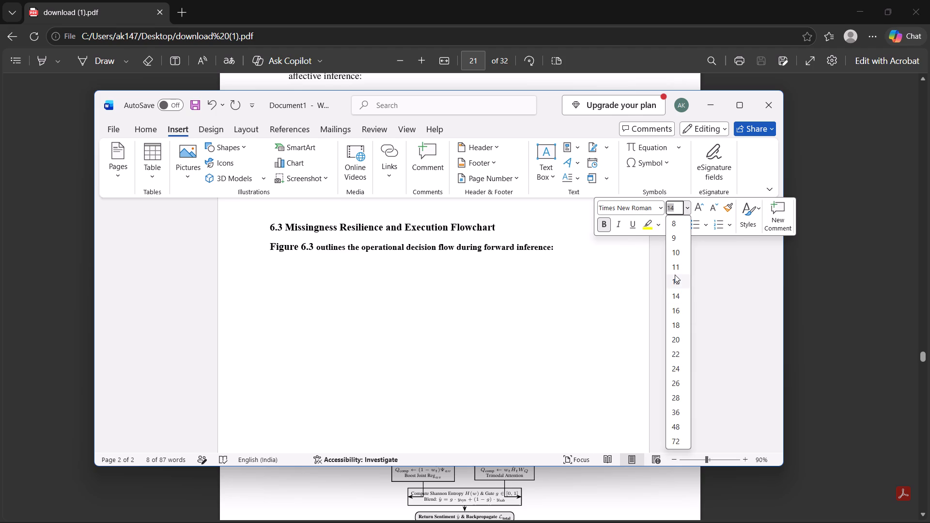
pyautogui.click(675, 275)
pyautogui.click(606, 223)
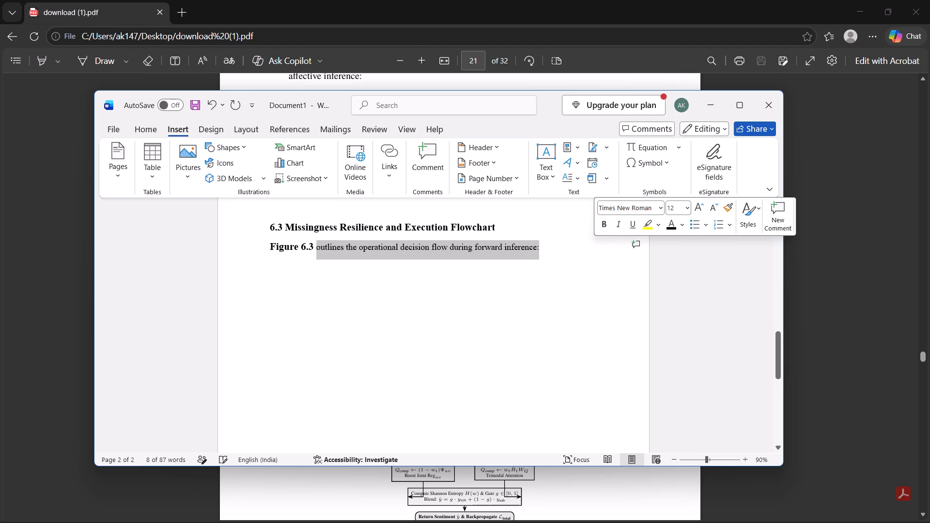
pyautogui.click(593, 266)
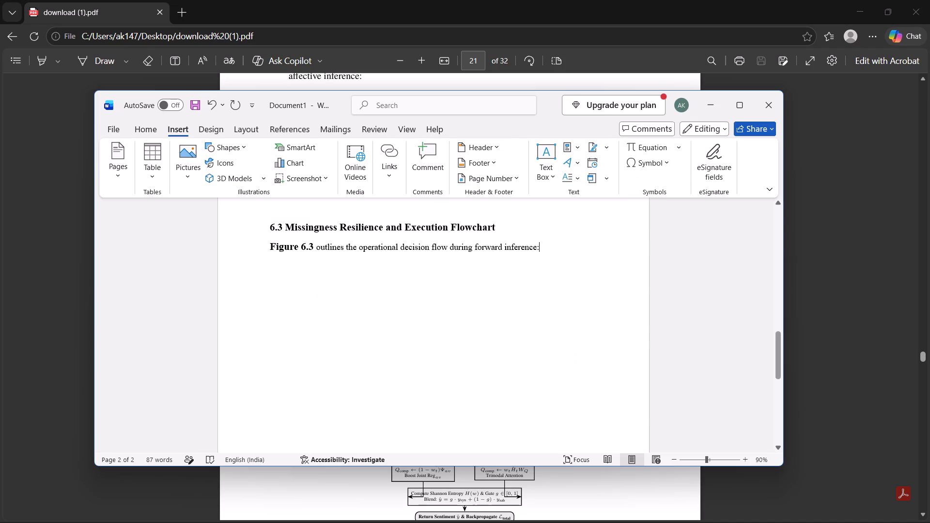
# Remove the bold from "Figure 6.3" at the start of the introductory sentence and set it to size 12.
pyautogui.moveTo(312, 246); pyautogui.dragTo(309, 246)
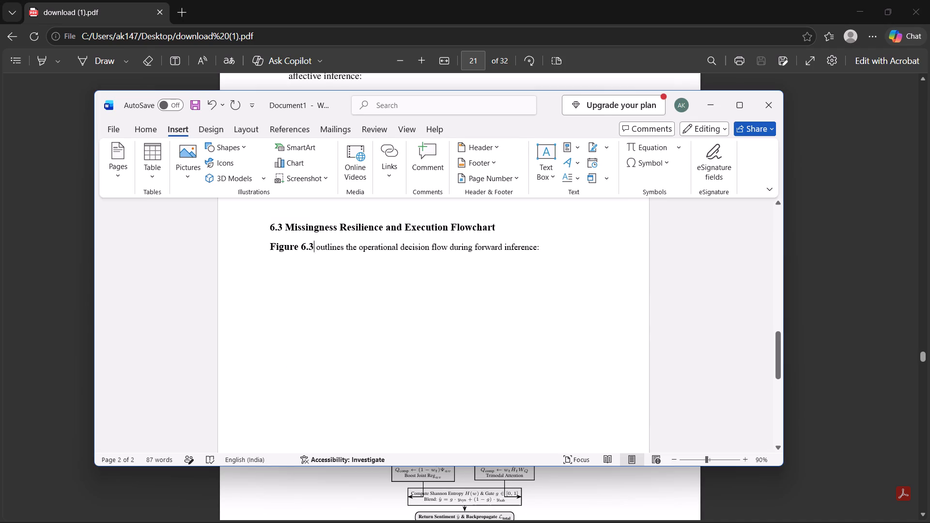
pyautogui.moveTo(309, 246); pyautogui.dragTo(279, 247)
pyautogui.click(292, 228)
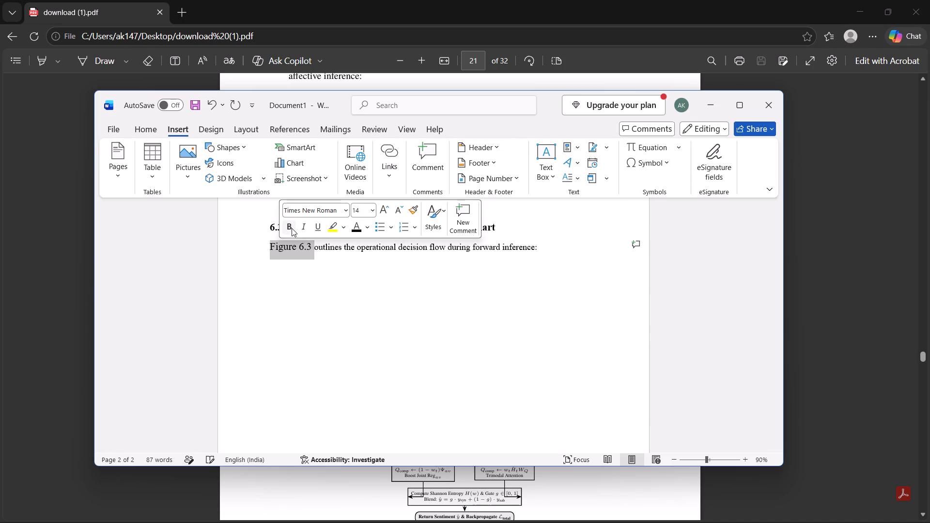
pyautogui.click(557, 249)
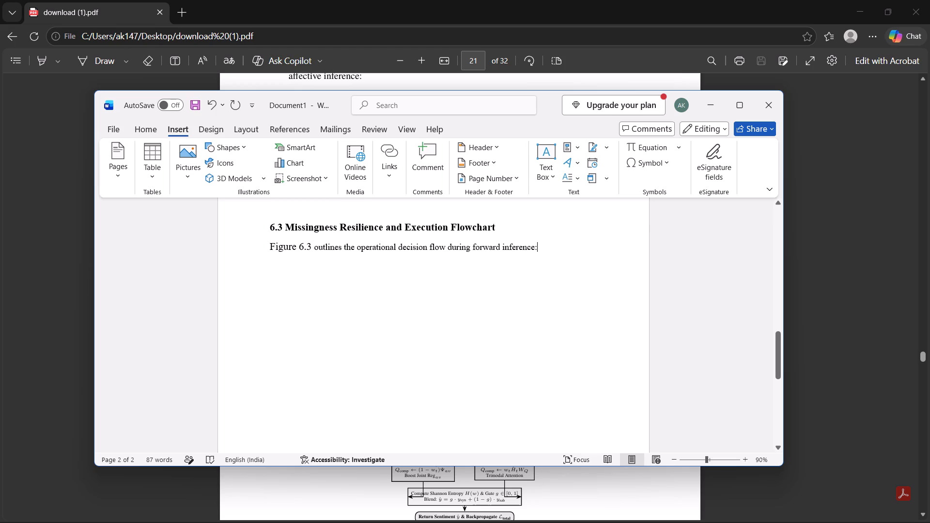
pyautogui.moveTo(310, 246); pyautogui.dragTo(277, 246)
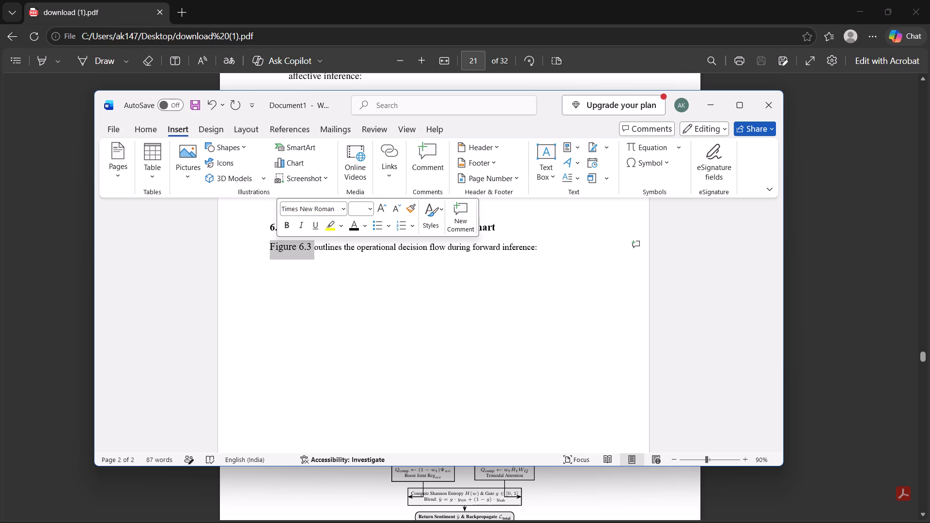
pyautogui.click(370, 208)
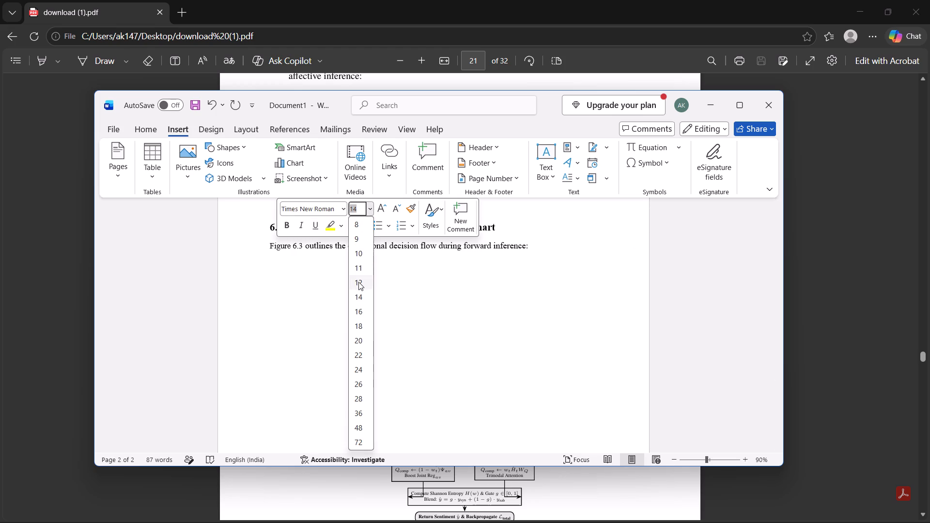
pyautogui.click(358, 282)
pyautogui.click(555, 273)
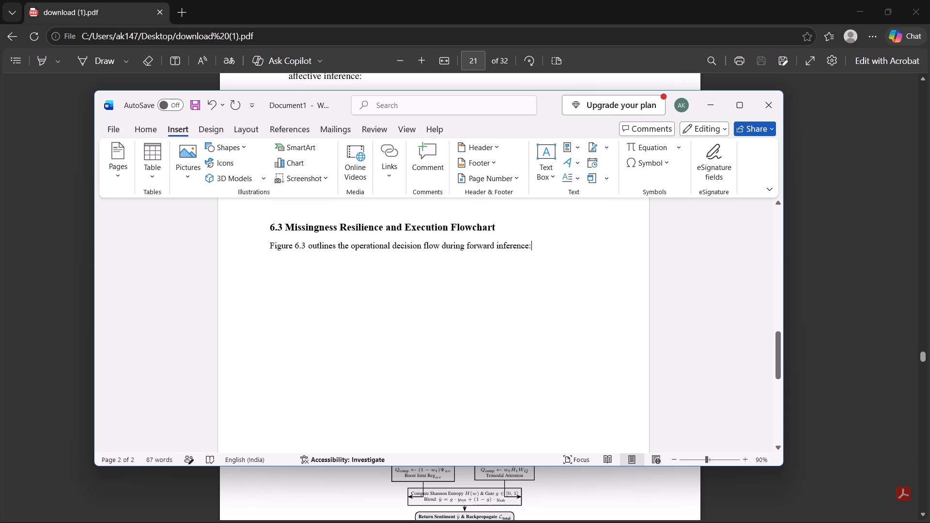
# Add two new paragraphs below the introductory sentence of section 6.3.
pyautogui.press('Return')
pyautogui.press('Return')
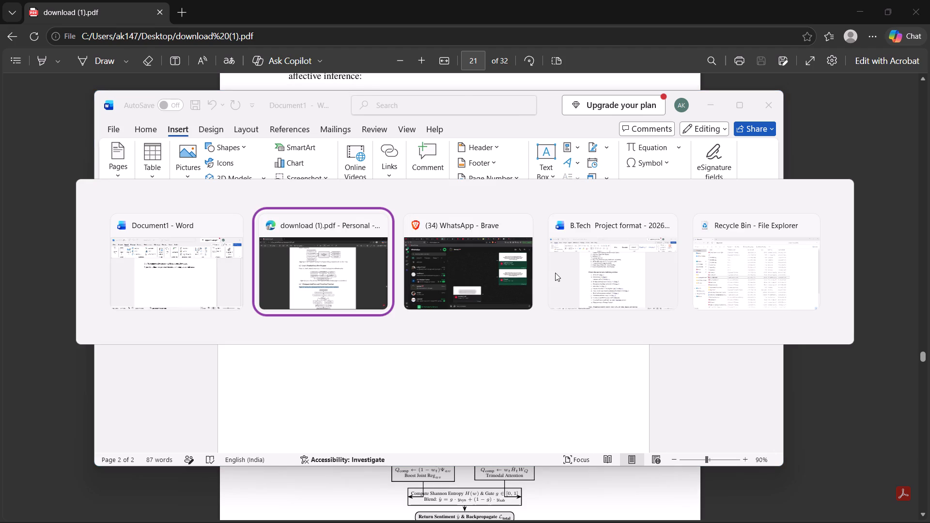
# Remove one blank paragraph below the 6.3 introductory sentence in Word and paste the desktop image file starting with 504b34b9 there.
pyautogui.scroll(-2, 558, 295)
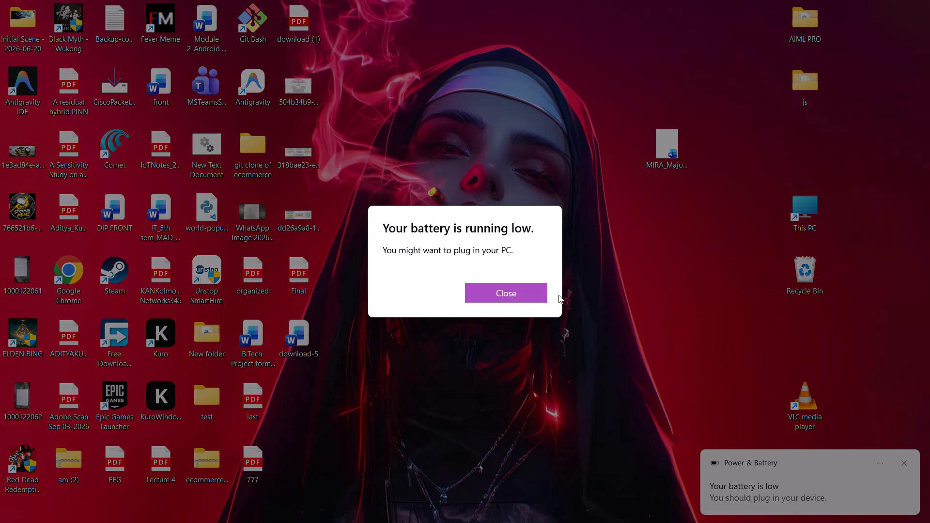
pyautogui.click(512, 299)
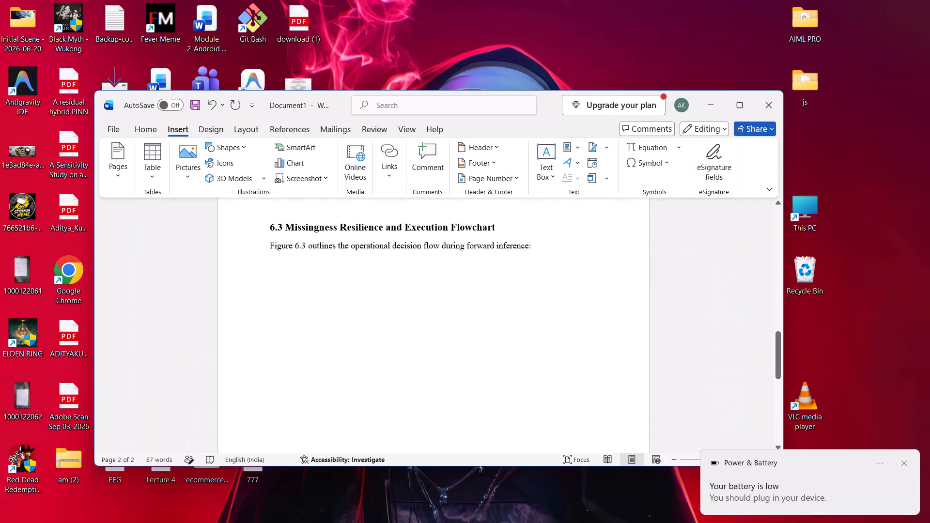
pyautogui.press('BackSpace')
pyautogui.click(297, 84)
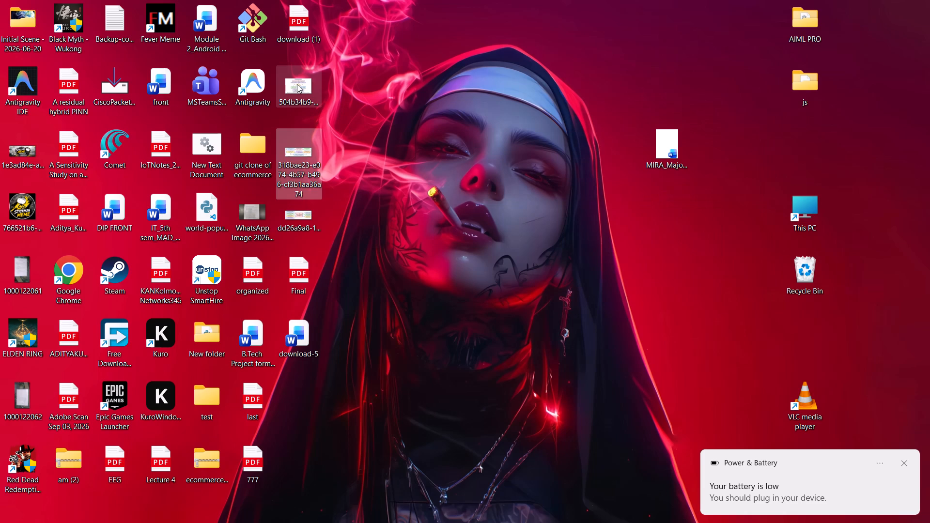
pyautogui.hotkey('ctrl', 'c')
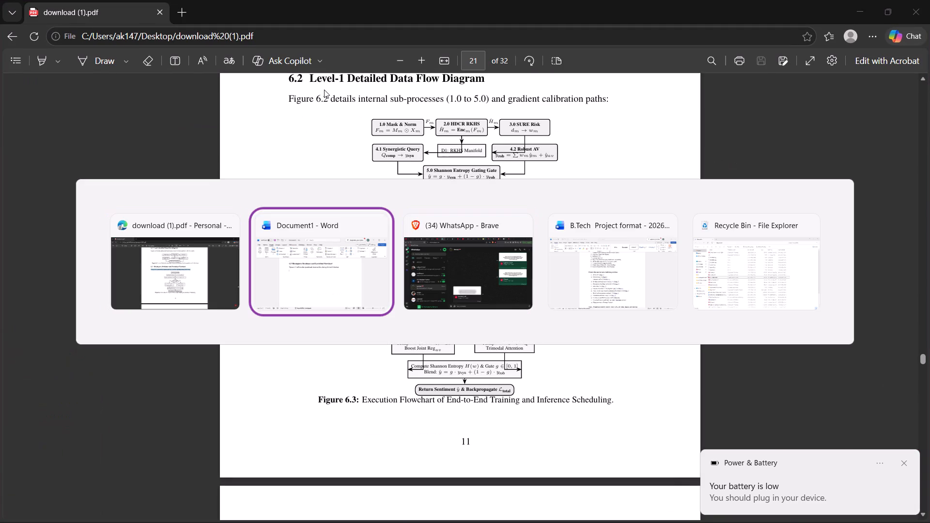
pyautogui.hotkey('ctrl', 'v')
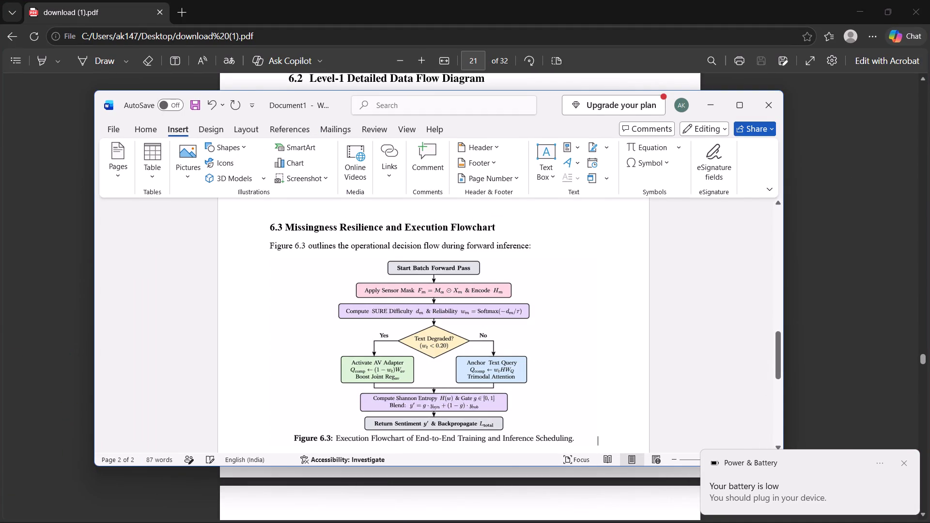
# Enlarge the pasted execution flowchart image slightly, keeping its proportions, so it spans more of the page width.
pyautogui.scroll(-2, 408, 258)
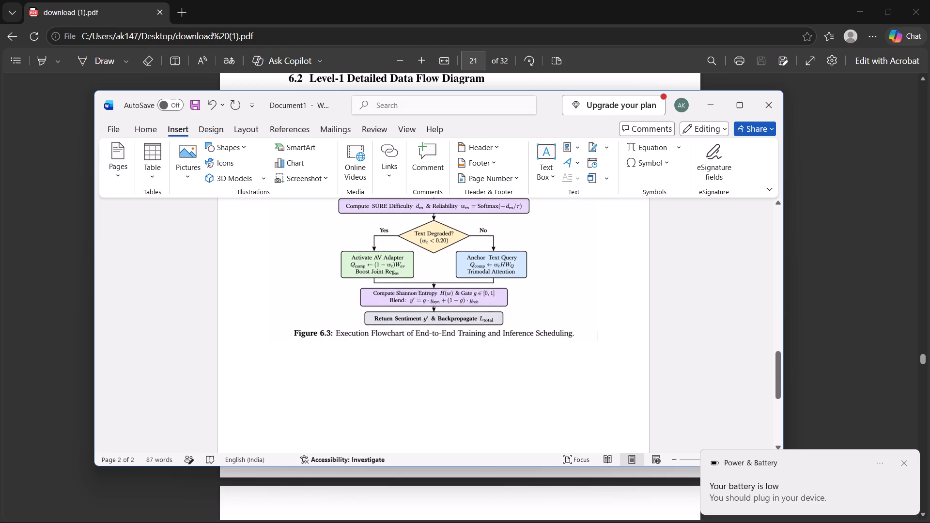
pyautogui.click(559, 329)
pyautogui.moveTo(600, 339); pyautogui.dragTo(613, 354)
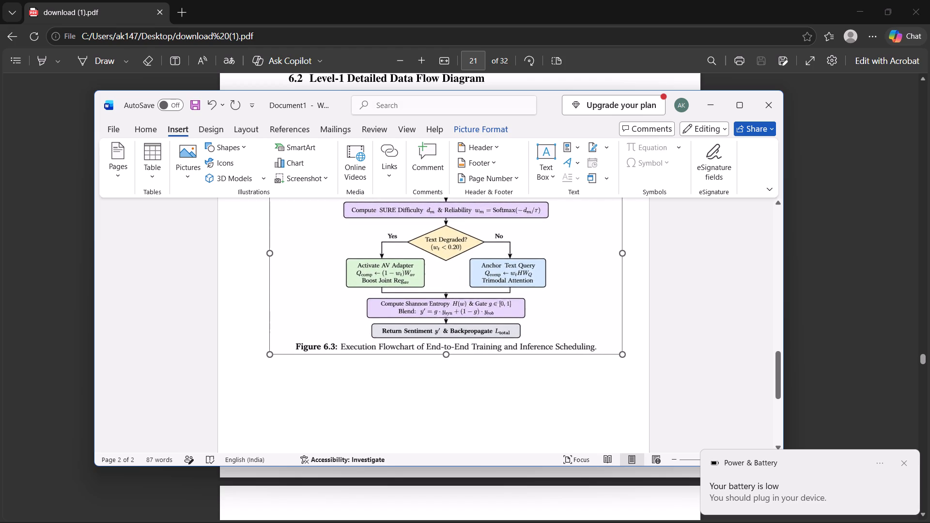
pyautogui.moveTo(613, 354); pyautogui.dragTo(614, 353)
# Add one new paragraph below the execution flowchart image.
pyautogui.click(633, 357)
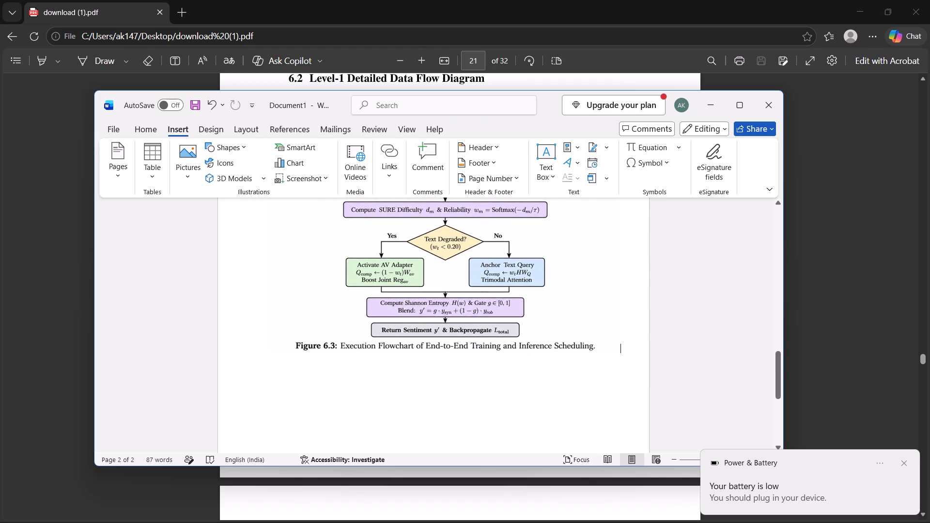
pyautogui.press('Return')
pyautogui.press('Return')
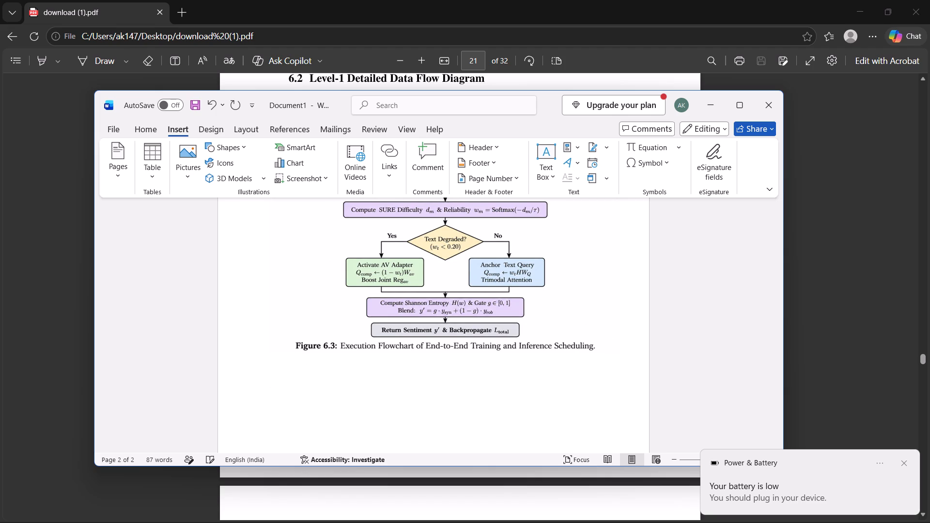
pyautogui.press('BackSpace')
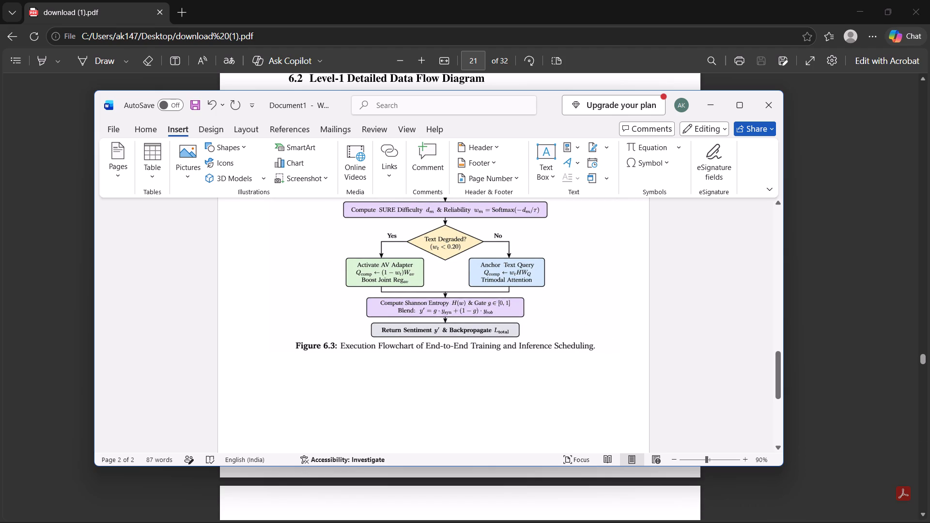
# Copy the caption "Figure 6.3: Execution Flowchart of End-to-End Training and Inference Scheduling." from the PDF into the Word paragraph below the flowchart image.
pyautogui.click(136, 133)
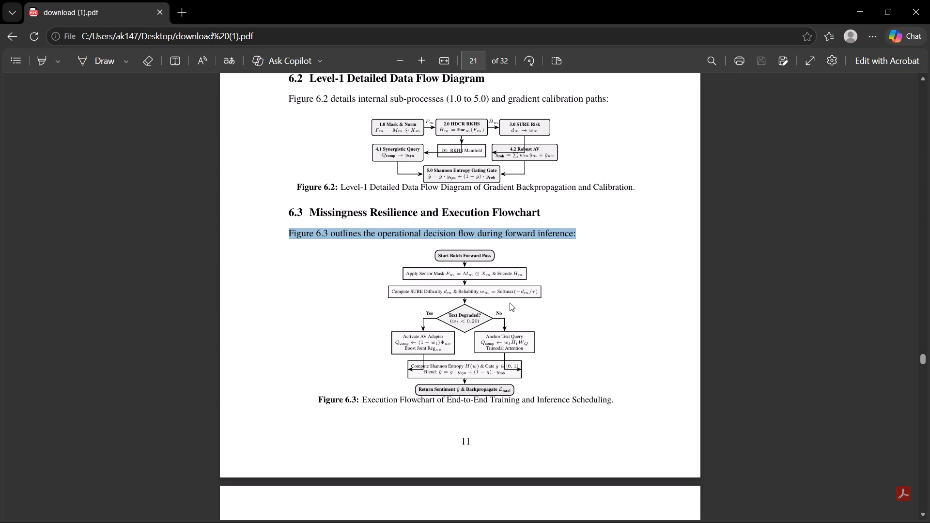
pyautogui.moveTo(625, 403); pyautogui.dragTo(317, 397)
pyautogui.moveTo(317, 397); pyautogui.dragTo(318, 397)
pyautogui.moveTo(318, 397); pyautogui.dragTo(625, 397)
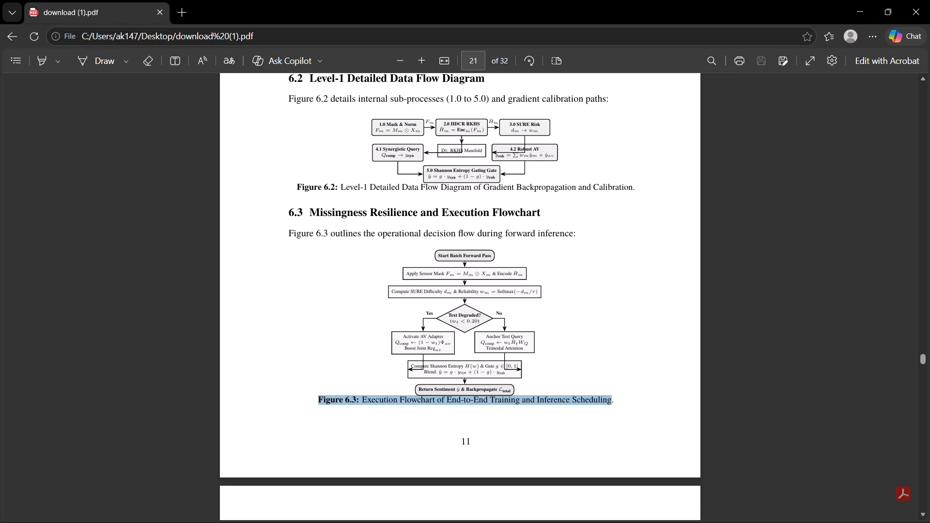
pyautogui.moveTo(625, 397); pyautogui.dragTo(618, 402)
pyautogui.hotkey('ctrl', 'c')
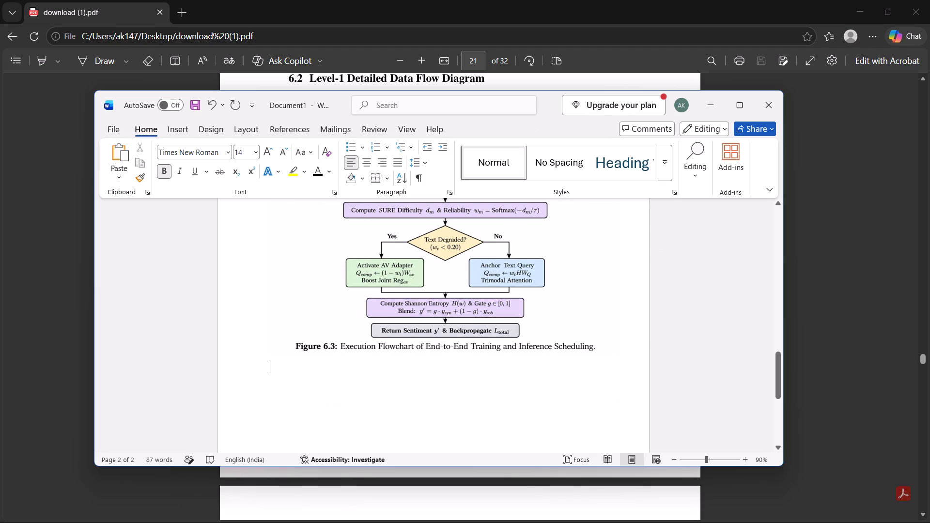
pyautogui.hotkey('ctrl', 'v')
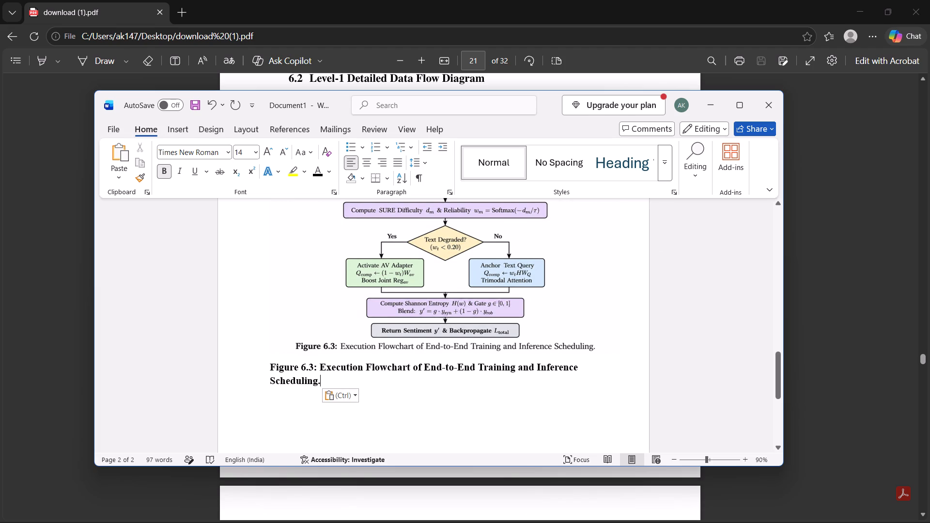
# Set the caption text after "Figure 6.3" to size 12 and remove its bold, leaving the figure label bold.
pyautogui.moveTo(319, 366); pyautogui.dragTo(325, 377)
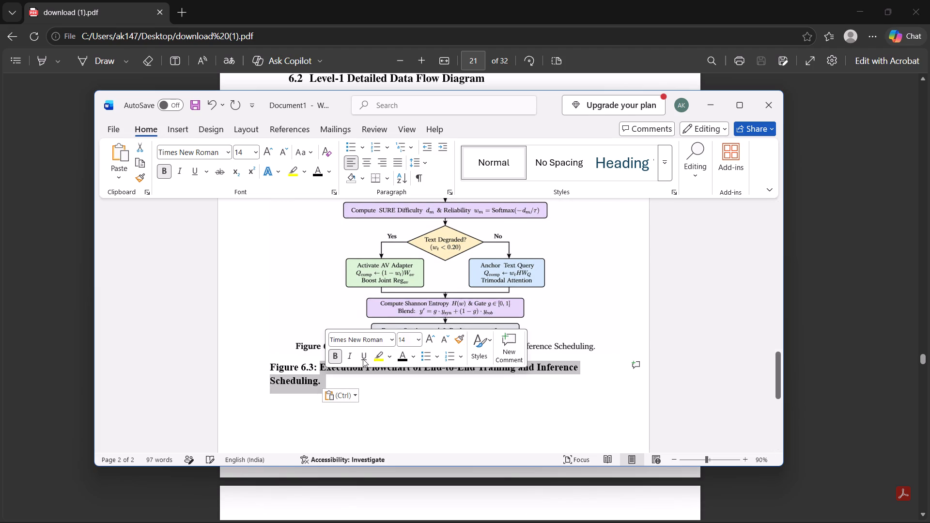
pyautogui.click(422, 339)
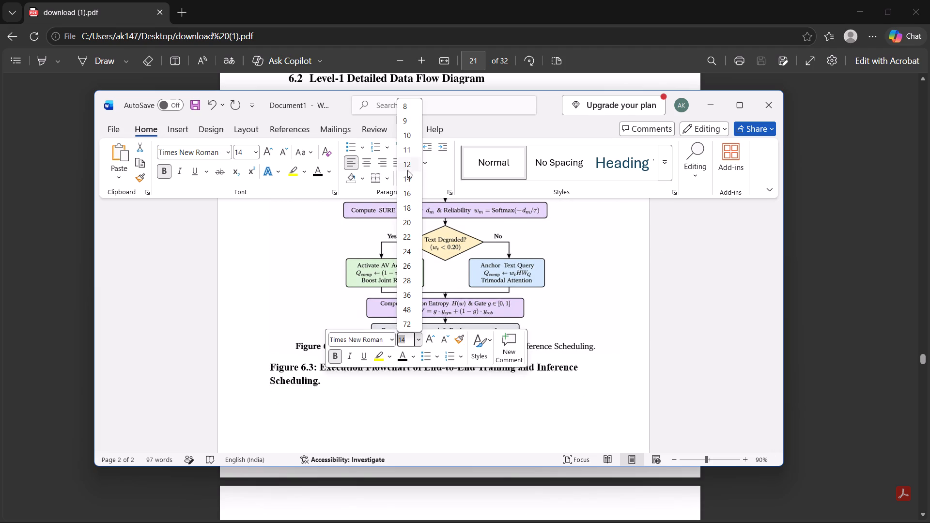
pyautogui.click(407, 161)
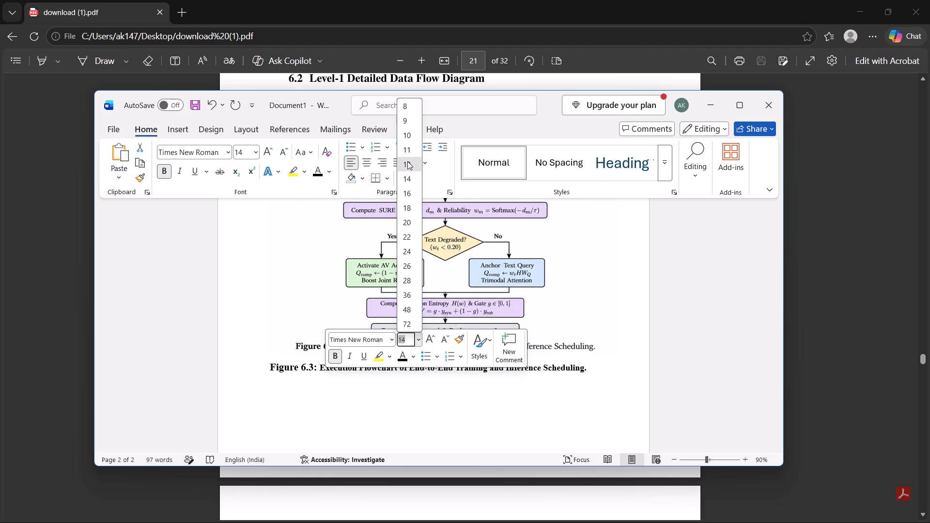
pyautogui.click(330, 373)
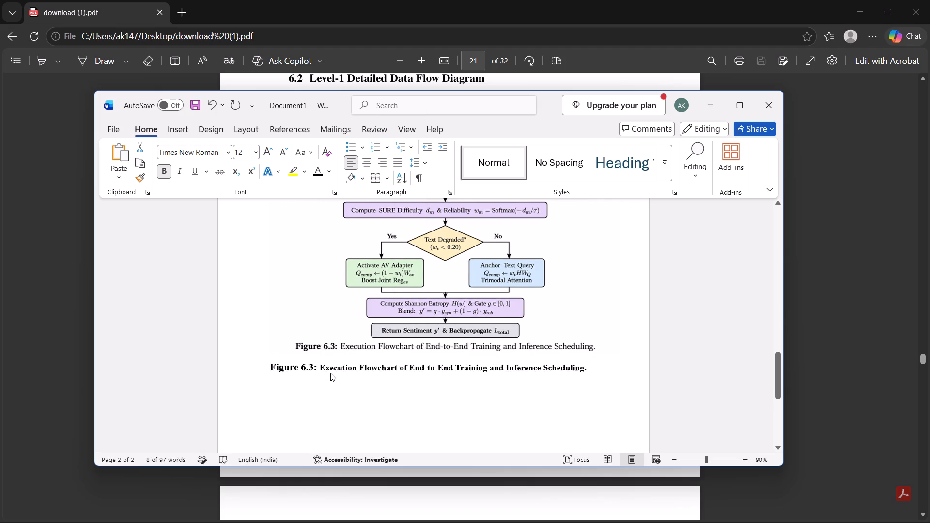
pyautogui.moveTo(317, 365); pyautogui.dragTo(578, 372)
pyautogui.click(592, 348)
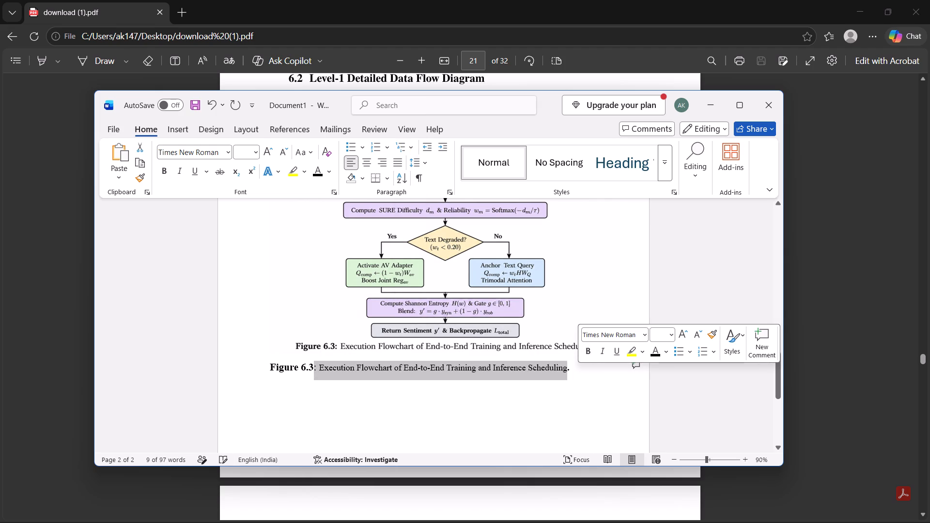
# Remove the bold from the full stop at the end of the Figure 6.3 caption below the flowchart.
pyautogui.click(568, 369)
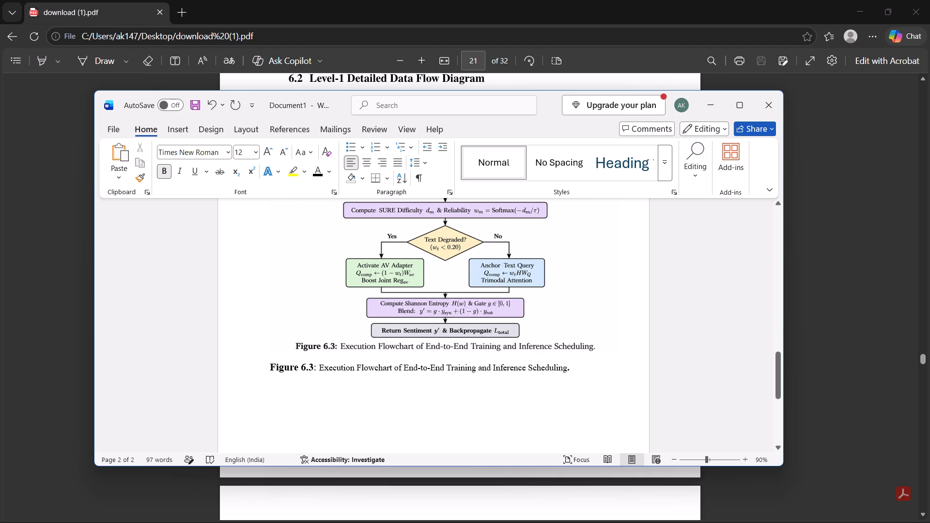
pyautogui.click(568, 367)
pyautogui.moveTo(575, 374); pyautogui.dragTo(569, 369)
pyautogui.moveTo(569, 369); pyautogui.dragTo(566, 369)
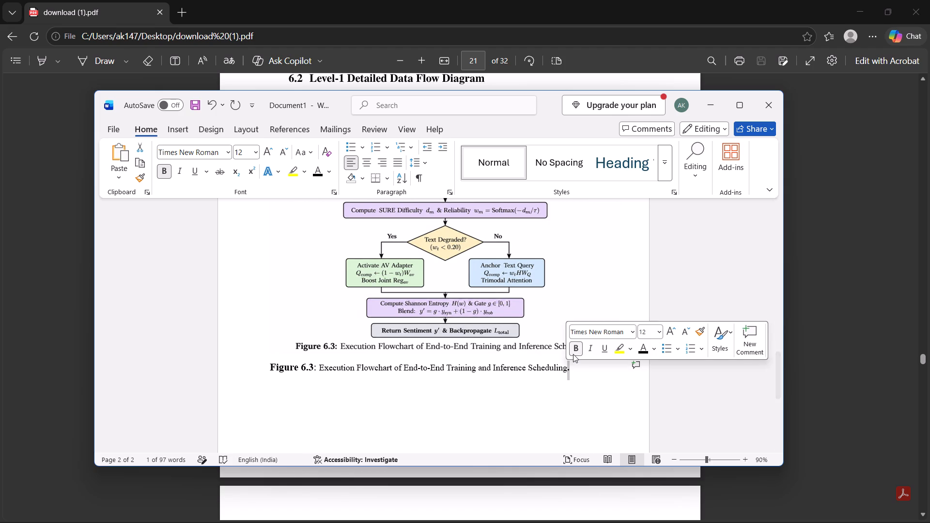
pyautogui.click(573, 354)
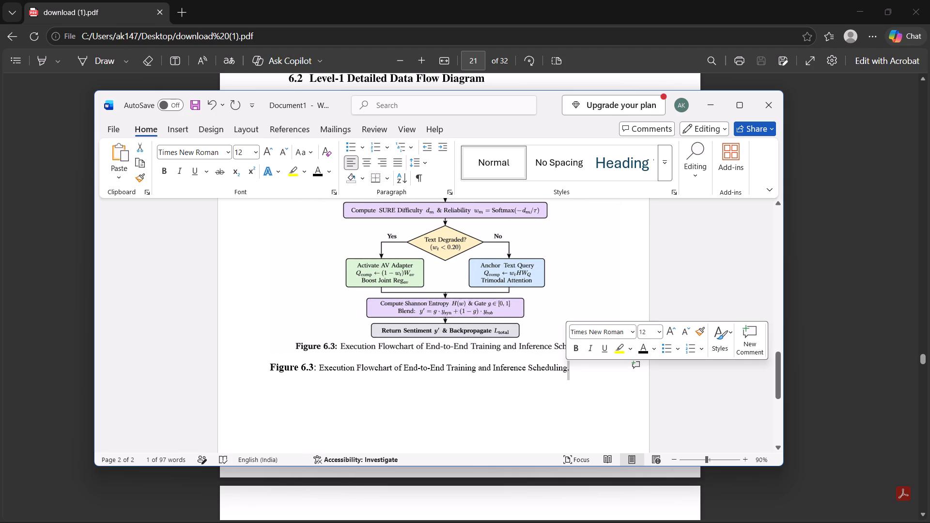
# Set the bold label "Figure 6.3" in the caption below the flowchart to size 12.
pyautogui.moveTo(314, 363); pyautogui.dragTo(279, 368)
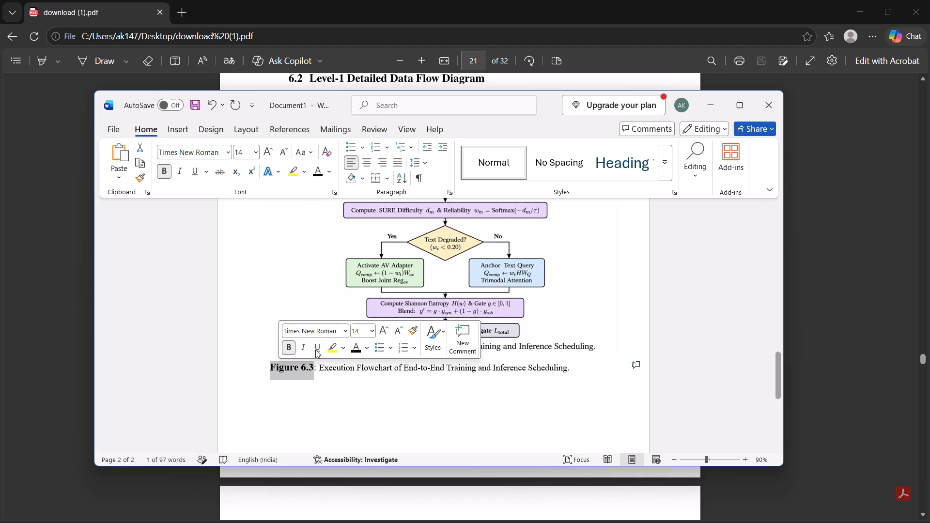
pyautogui.click(373, 331)
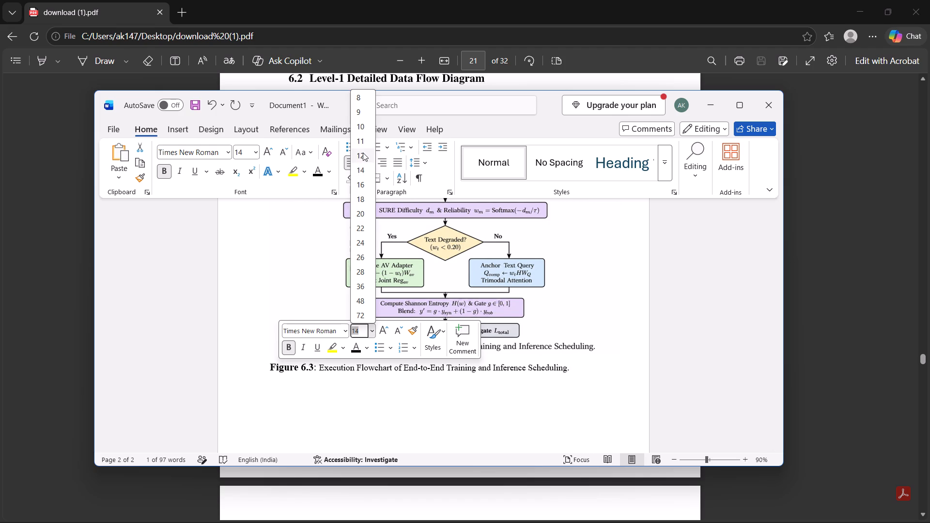
pyautogui.click(362, 153)
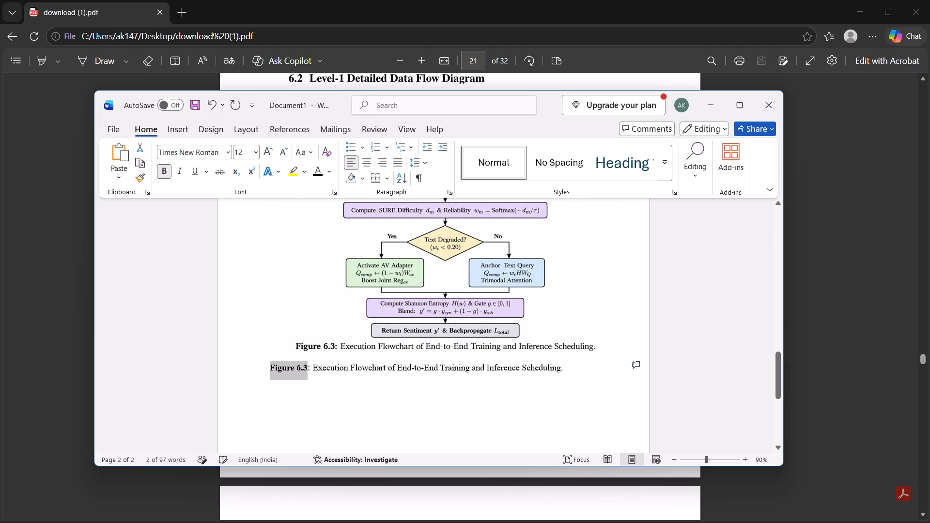
pyautogui.click(330, 385)
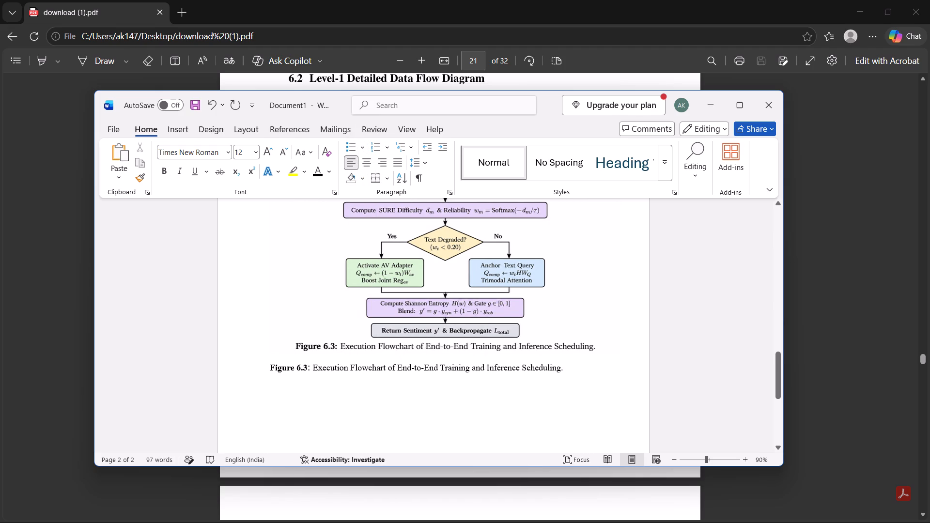
pyautogui.moveTo(569, 368); pyautogui.dragTo(228, 371)
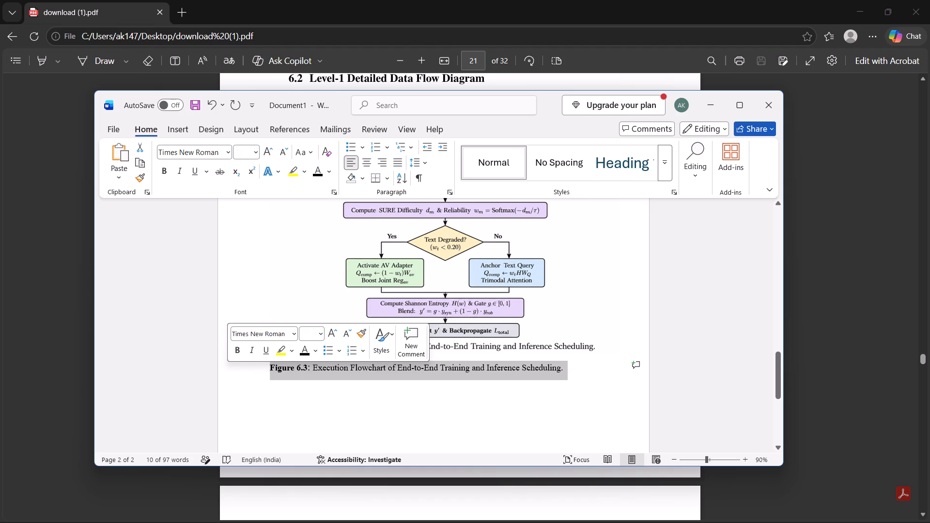
pyautogui.click(442, 398)
# Make "Figure 6.3" bold at the start of the introductory sentence in section 6.3.
pyautogui.scroll(1, 442, 398)
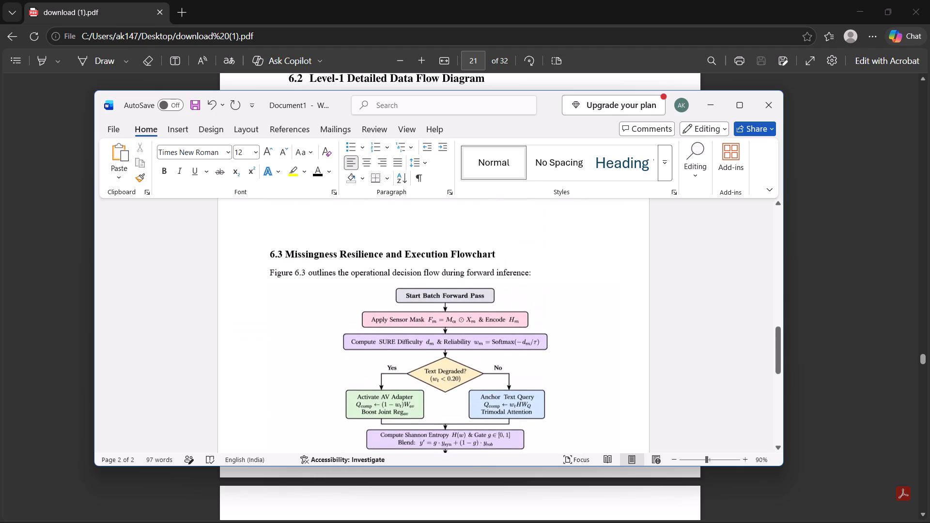
pyautogui.scroll(1, 442, 398)
pyautogui.scroll(-2, 442, 398)
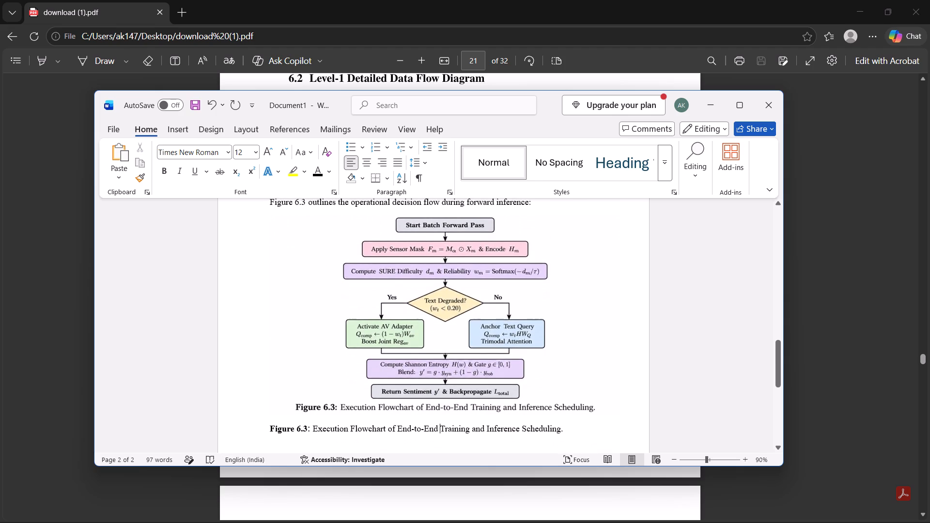
pyautogui.scroll(-1, 442, 398)
pyautogui.scroll(1, 442, 398)
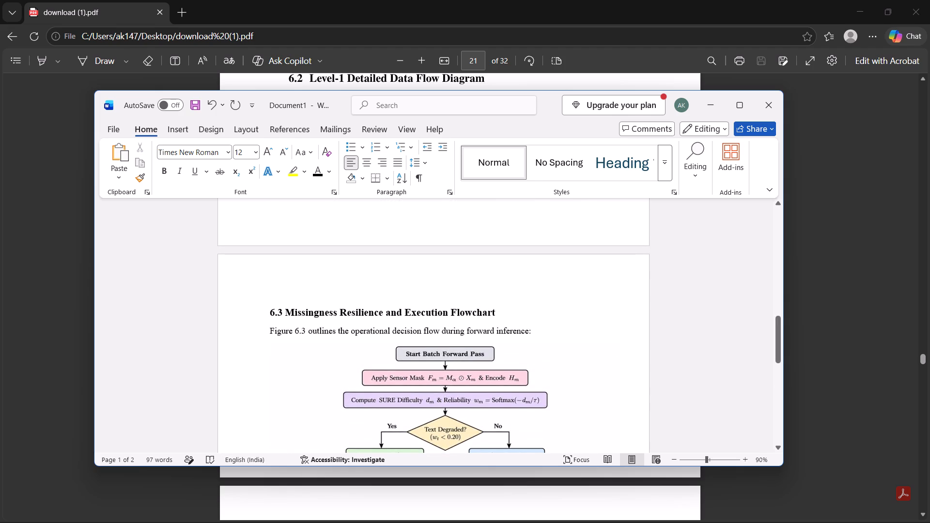
pyautogui.moveTo(304, 330); pyautogui.dragTo(268, 328)
pyautogui.click(279, 304)
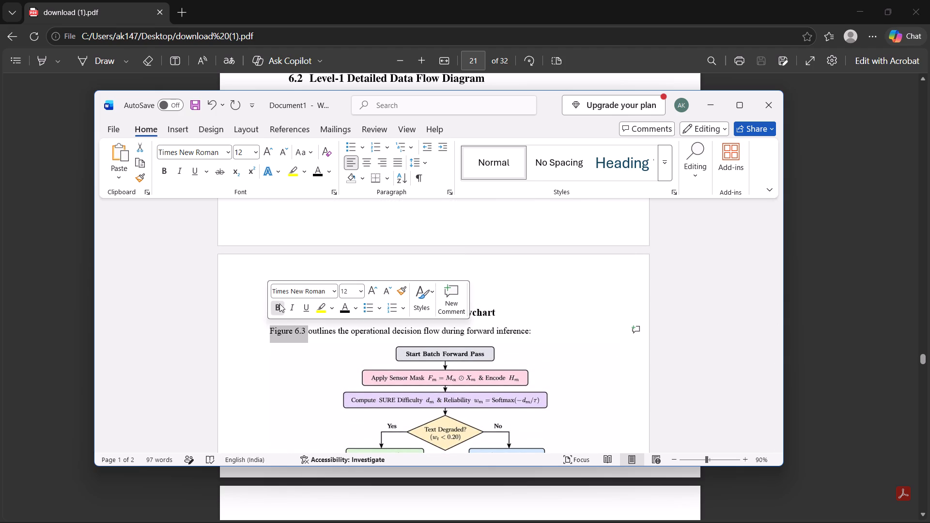
pyautogui.click(303, 443)
pyautogui.click(609, 292)
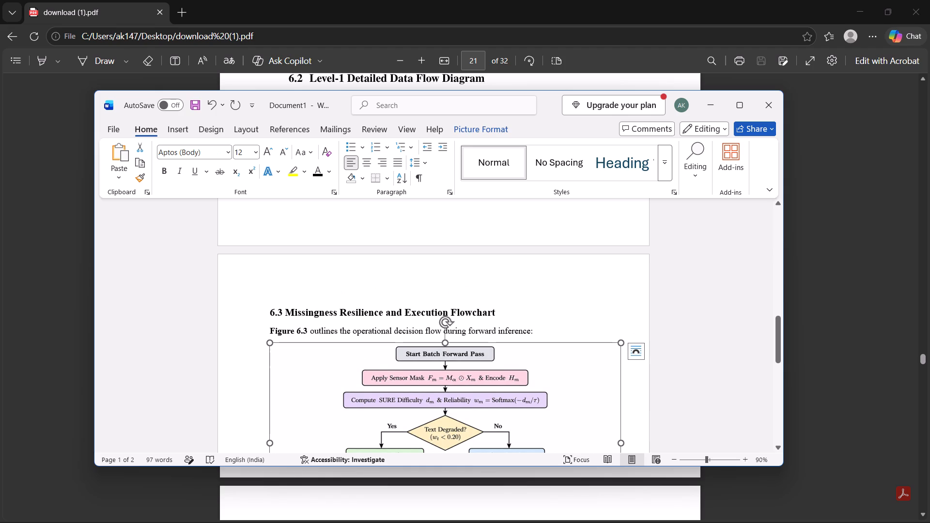
# Save the document as a PDF named "pages" in the OneDrive Desktop folder.
pyautogui.scroll(-9, 609, 292)
pyautogui.scroll(3, 609, 292)
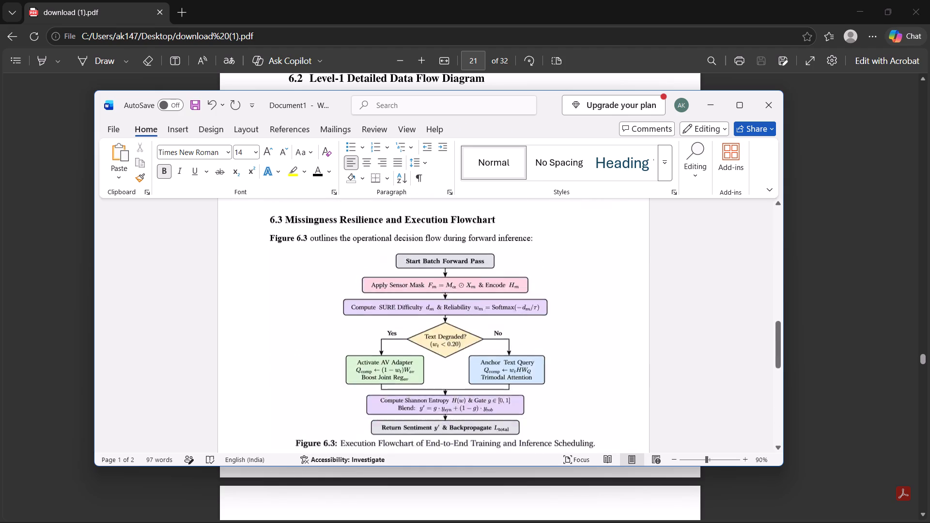
pyautogui.scroll(8, 609, 292)
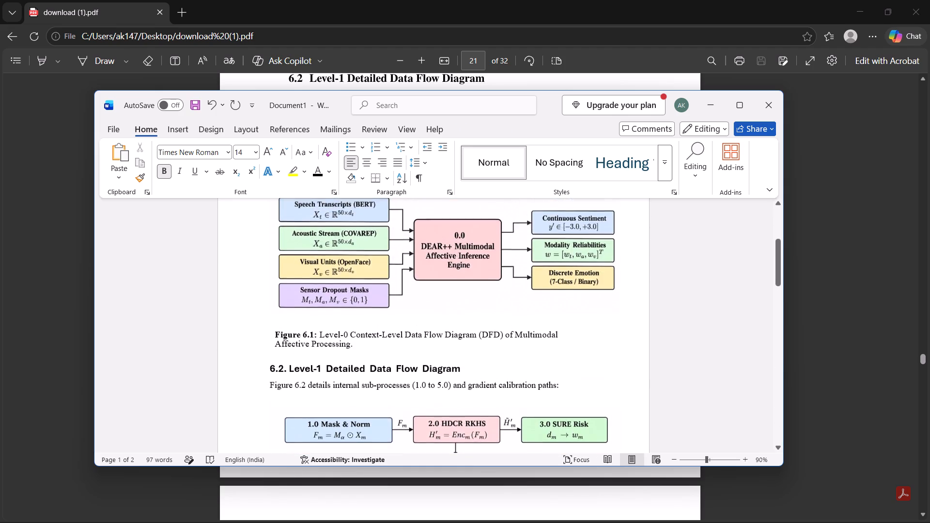
pyautogui.scroll(2, 609, 292)
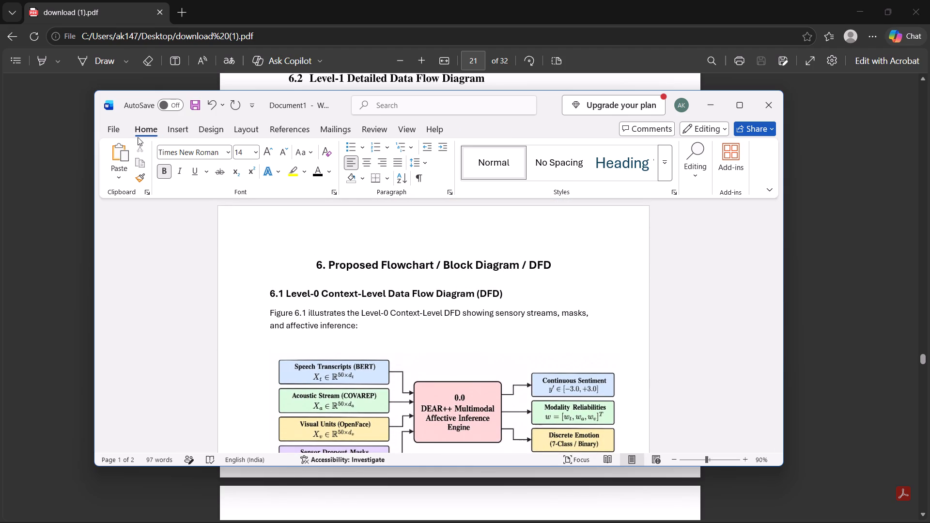
pyautogui.click(114, 129)
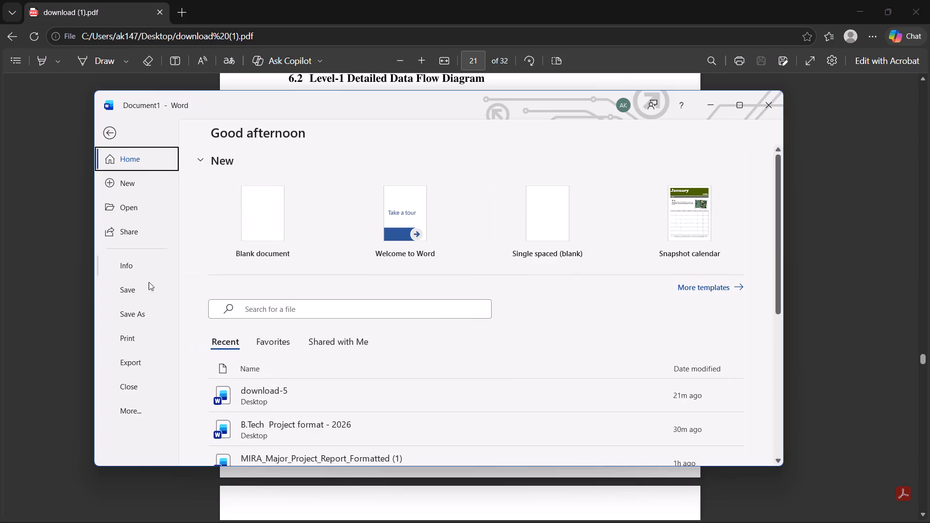
pyautogui.click(142, 313)
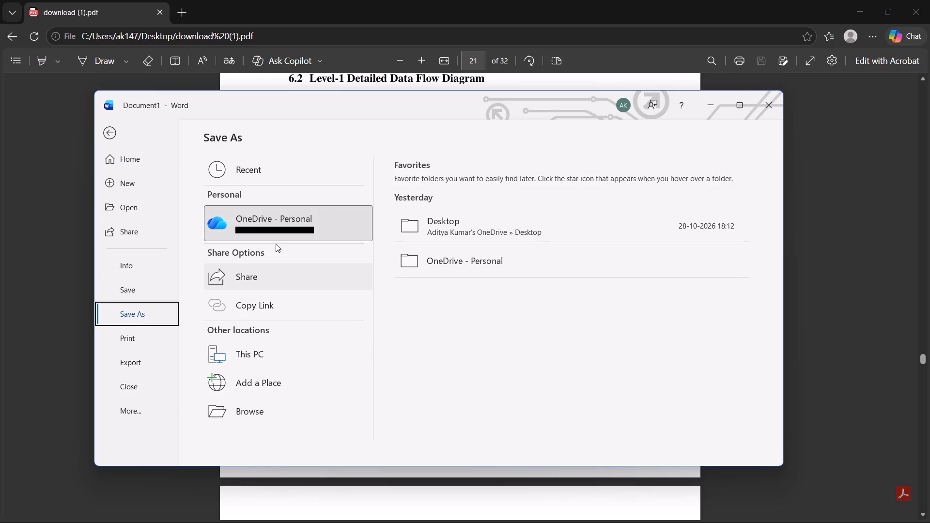
pyautogui.click(483, 222)
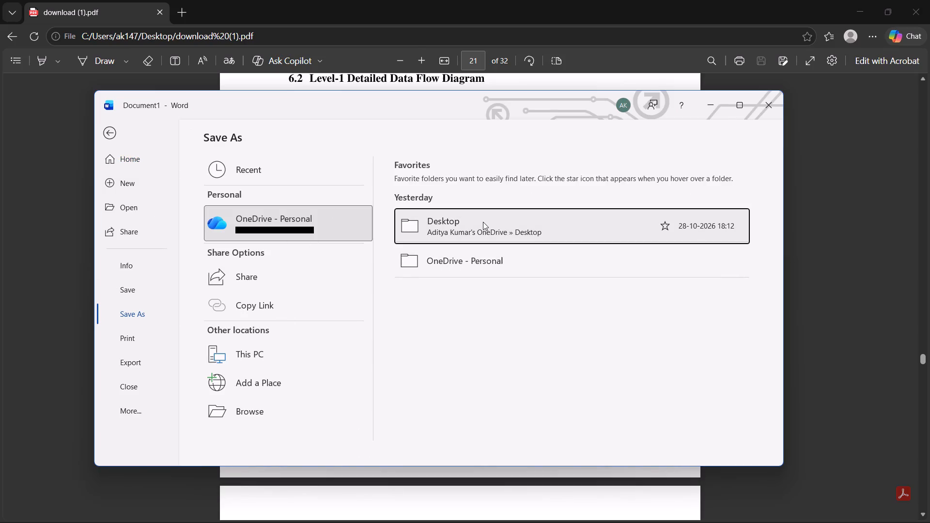
pyautogui.click(483, 222)
pyautogui.doubleClick(483, 222)
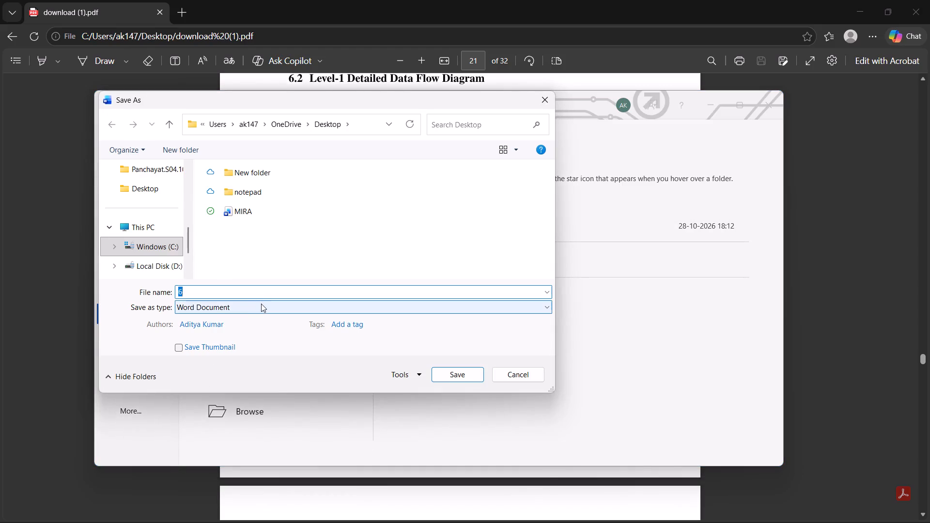
pyautogui.click(261, 304)
pyautogui.click(232, 378)
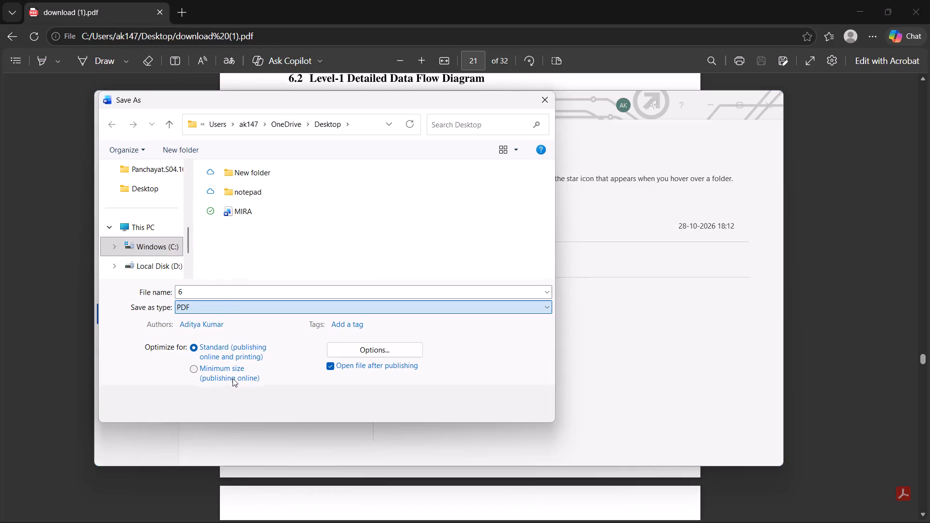
pyautogui.click(230, 293)
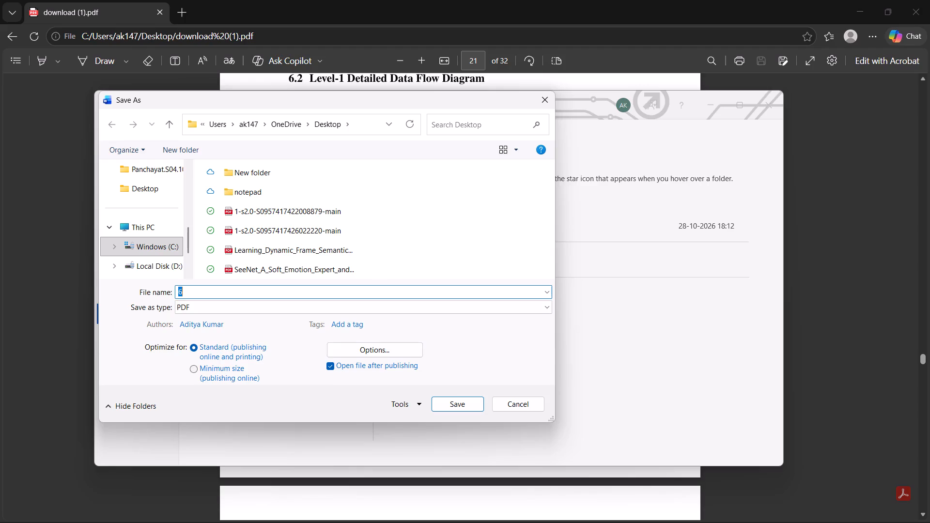
pyautogui.write('pages')
pyautogui.press('Return')
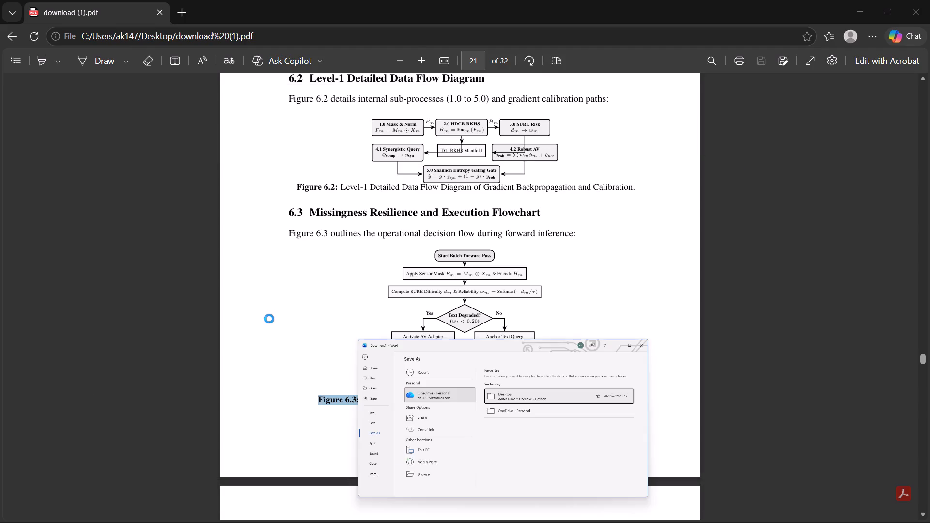
# Review both pages of the exported pages.pdf, checking the headings, diagrams and captions of sections 6.1 to 6.3.
pyautogui.scroll(-3, 461, 236)
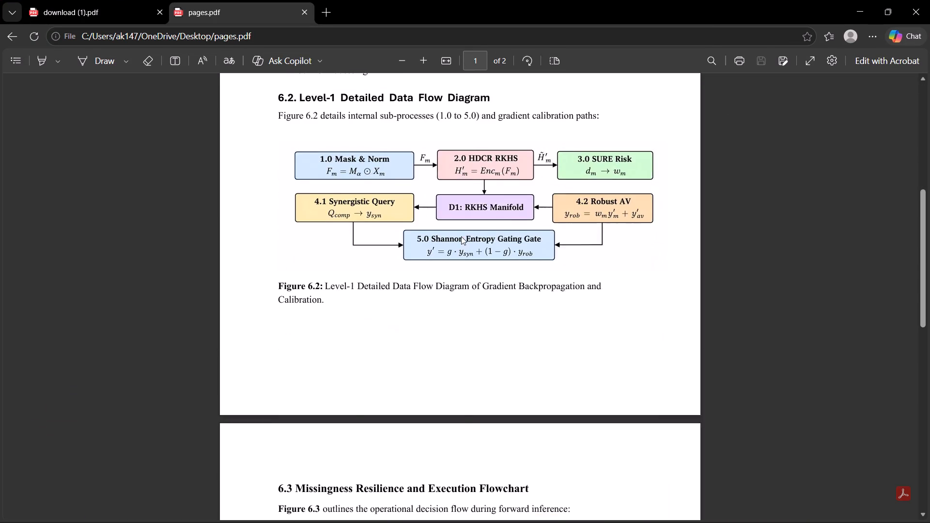
pyautogui.scroll(-11, 461, 236)
pyautogui.scroll(10, 461, 236)
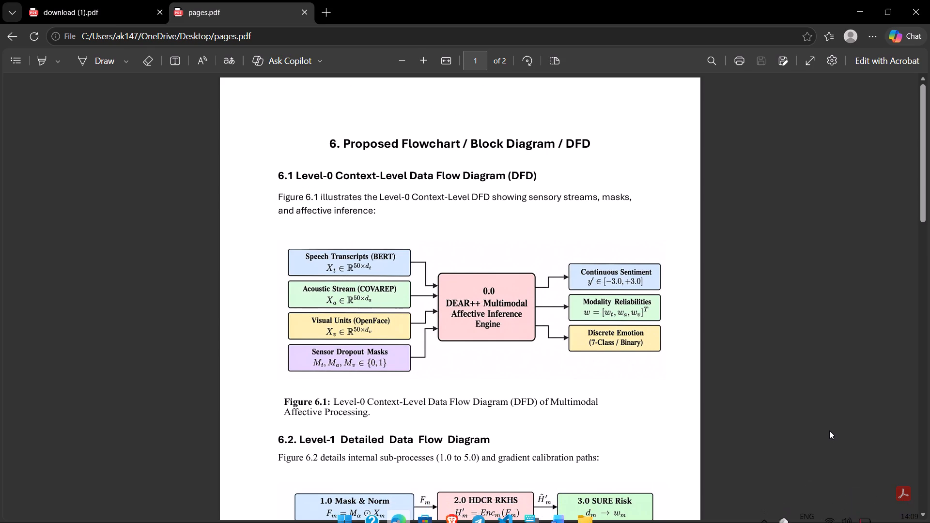
pyautogui.scroll(-15, 593, 323)
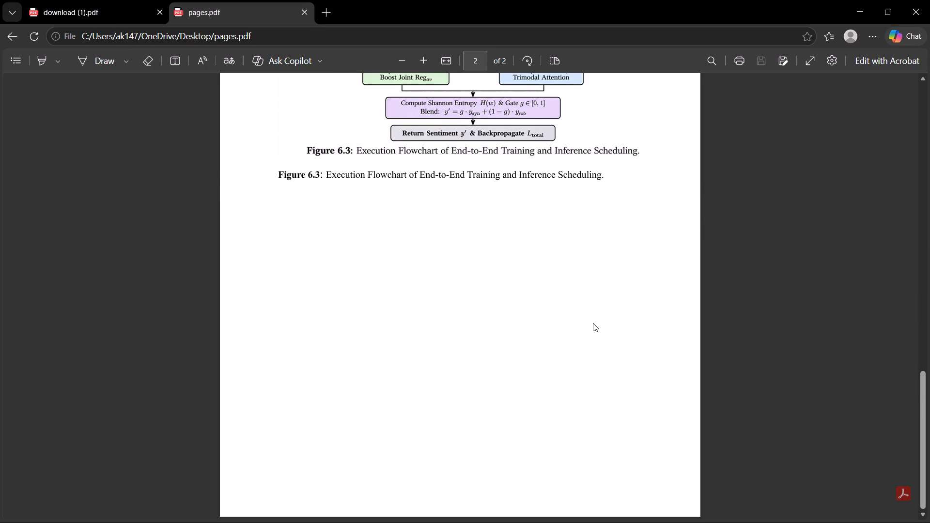
pyautogui.scroll(12, 593, 323)
pyautogui.hscroll(1, 593, 323)
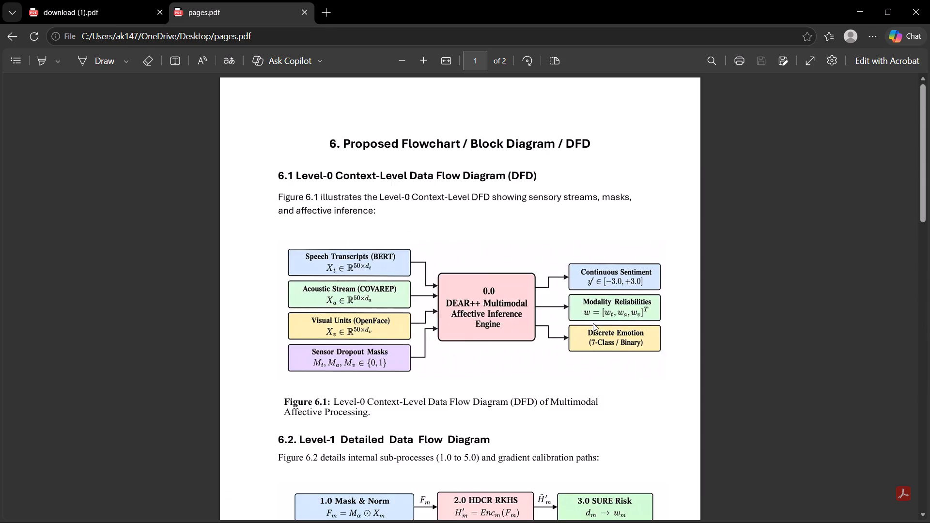
pyautogui.hscroll(1, 593, 323)
pyautogui.scroll(11, 593, 323)
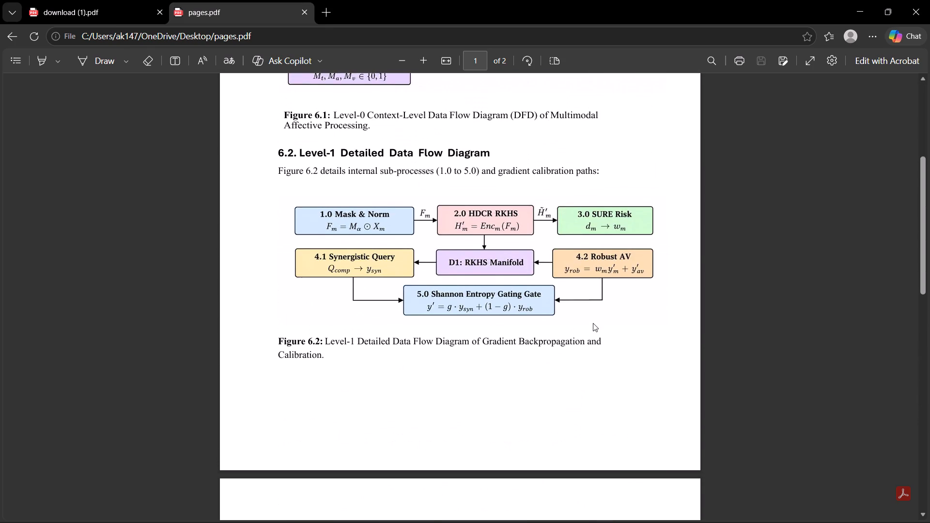
pyautogui.scroll(4, 593, 323)
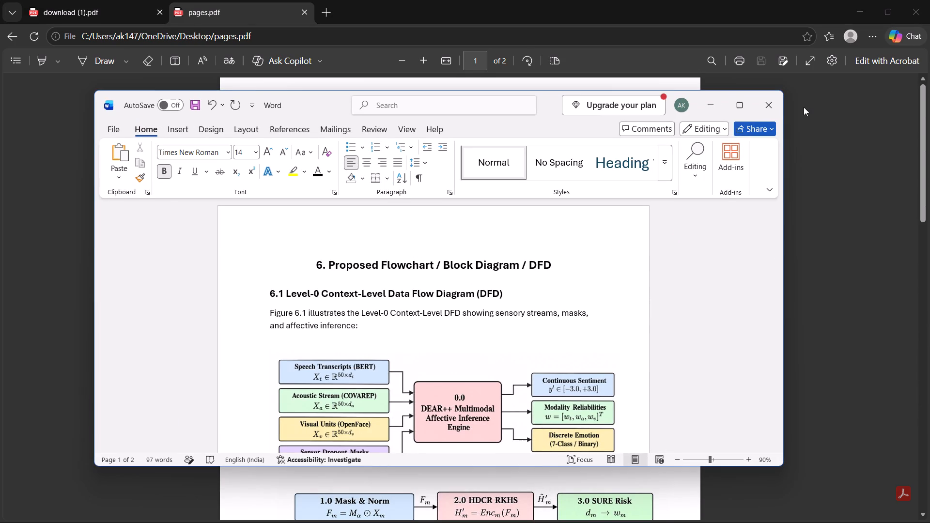
# Close the Word document, saving it as 6.docx in the OneDrive Documents folder.
pyautogui.click(770, 103)
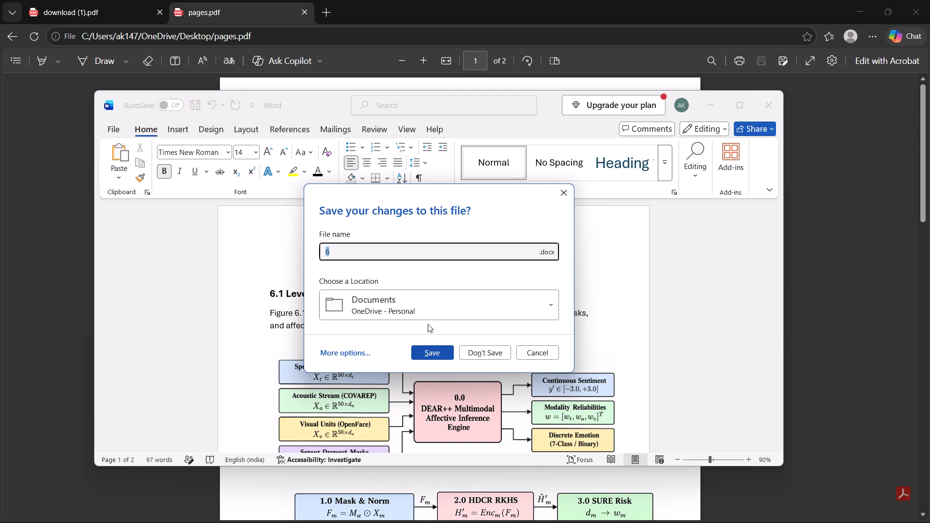
pyautogui.click(434, 351)
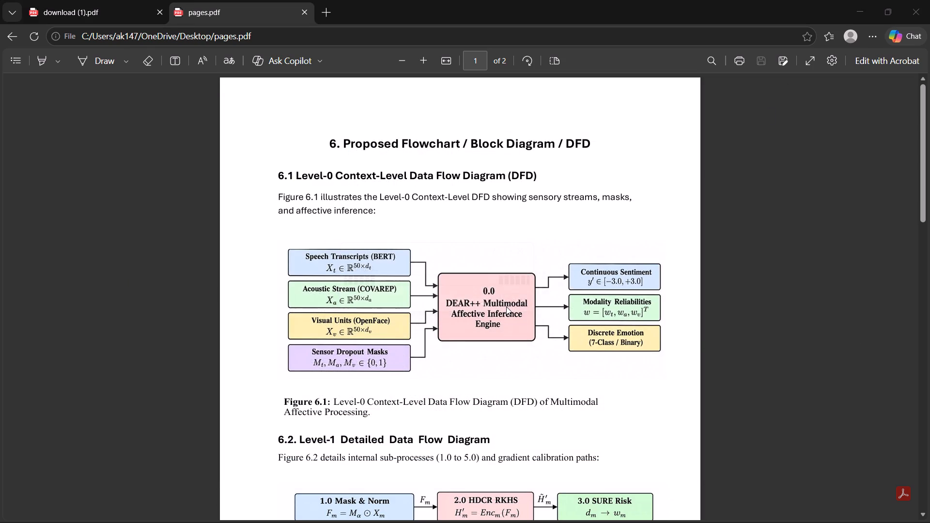
# Close the exported pages.pdf in Edge.
pyautogui.click(309, 13)
# Look through the source report PDF from section 6 onward to section 8, Result Discussion and Comparative Analysis.
pyautogui.scroll(-16, 263, 268)
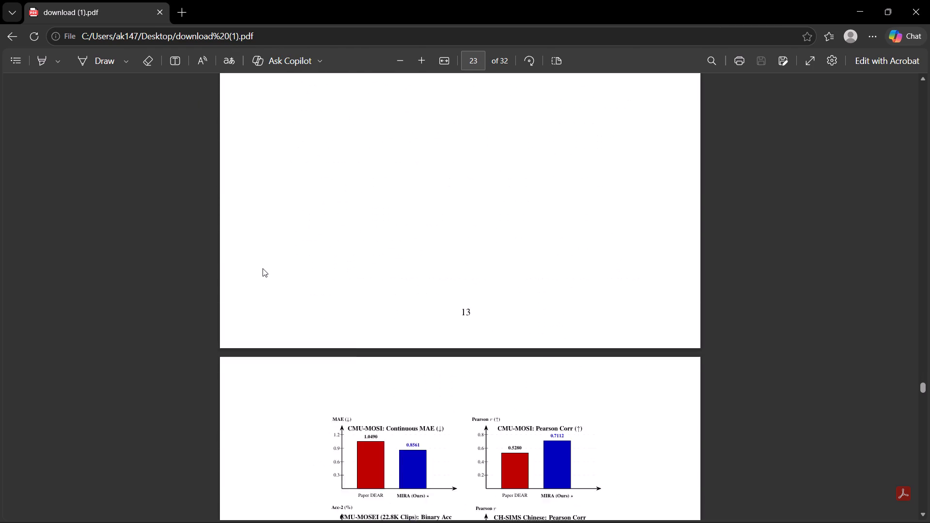
pyautogui.scroll(-6, 263, 268)
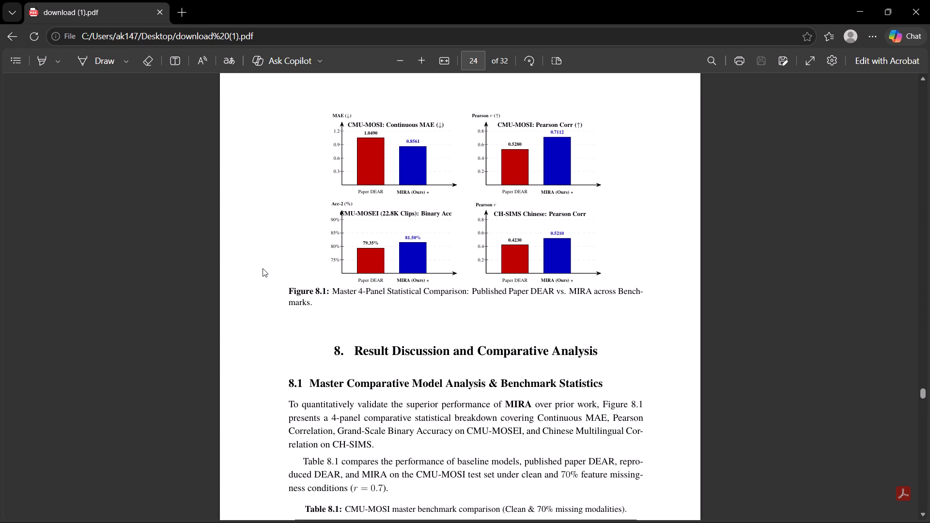
# Read through section 8 of the report PDF, examining Figures 8.1 and 8.2 and benchmark Tables 8.1 to 8.5.
pyautogui.scroll(-6, 263, 268)
pyautogui.scroll(6, 263, 268)
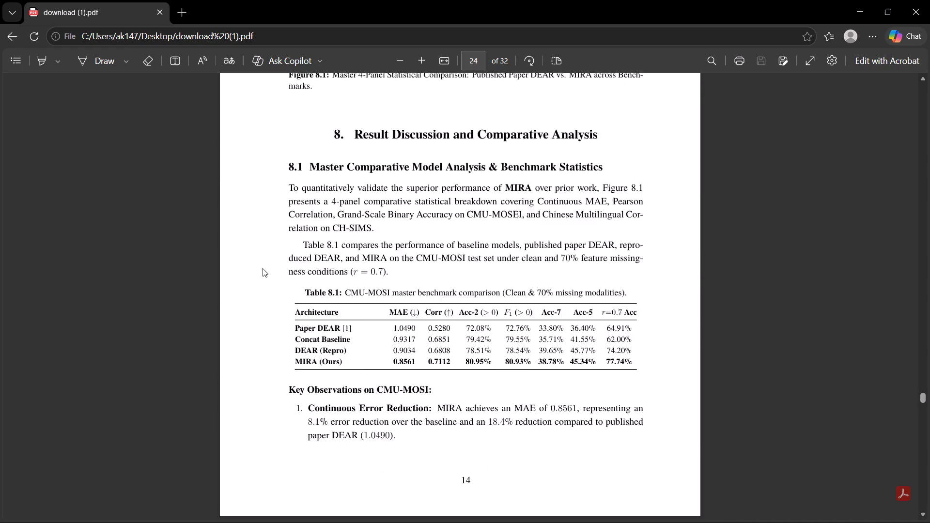
pyautogui.scroll(4, 263, 268)
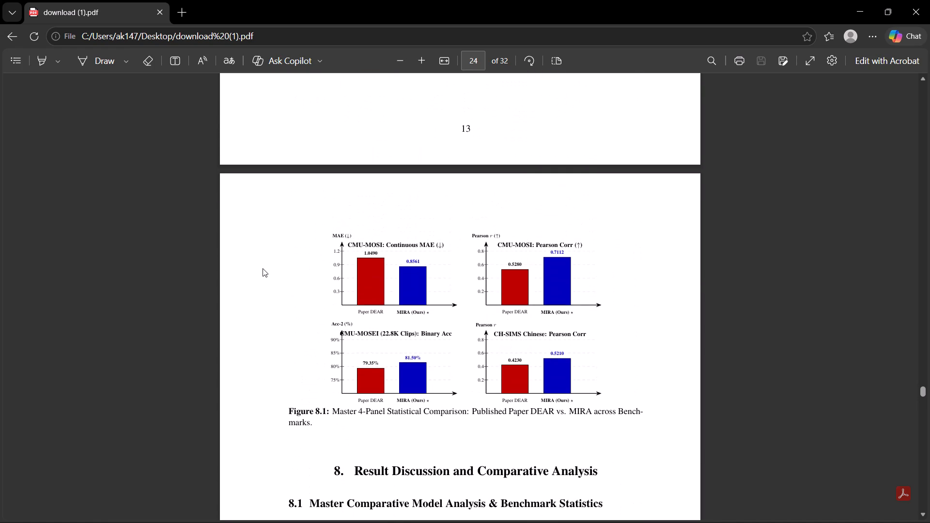
pyautogui.scroll(-1, 263, 268)
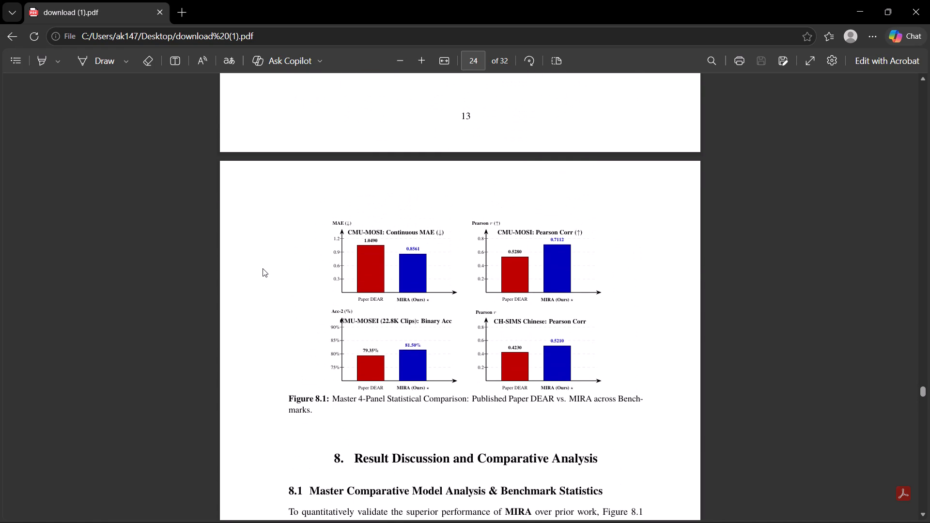
pyautogui.scroll(-1, 263, 268)
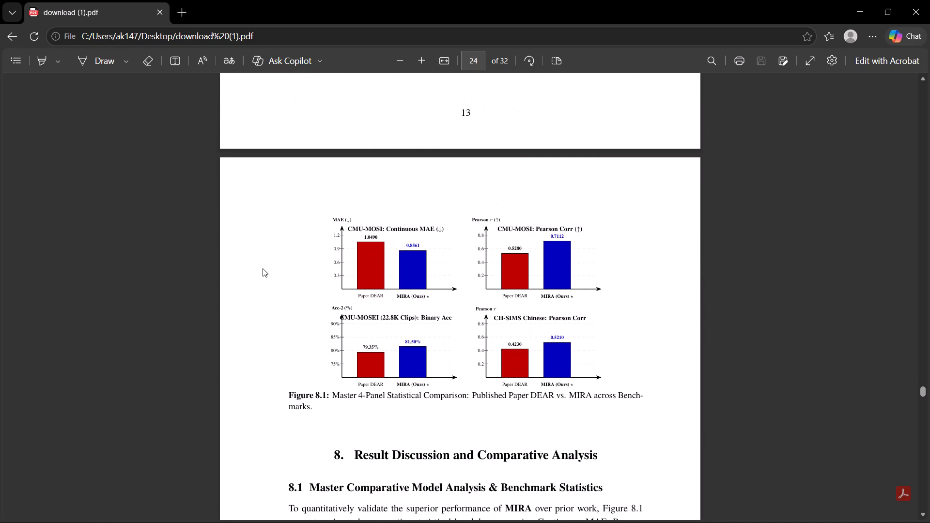
pyautogui.scroll(-6, 263, 268)
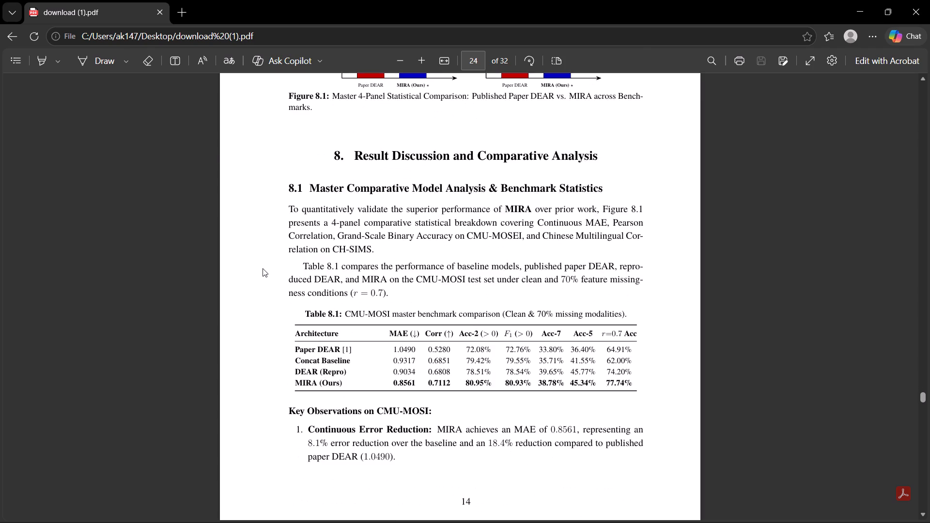
pyautogui.scroll(-8, 263, 268)
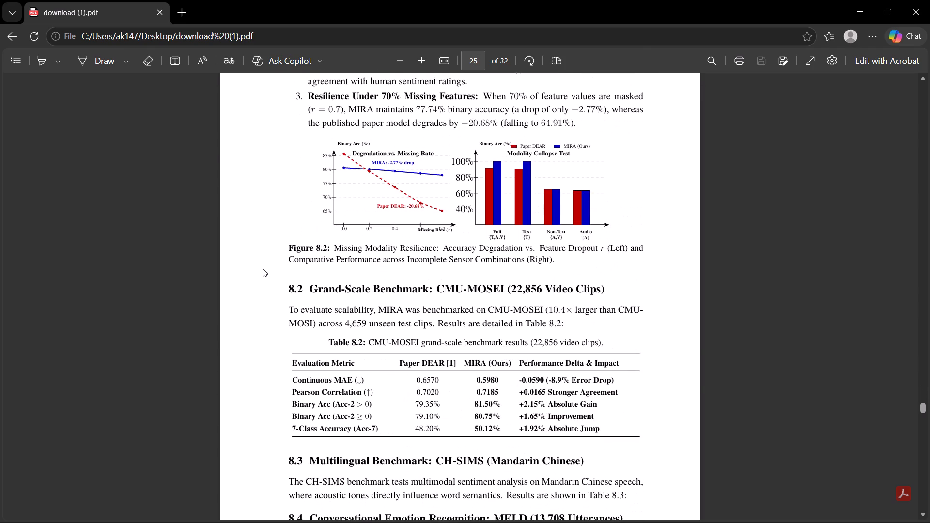
pyautogui.scroll(-5, 263, 268)
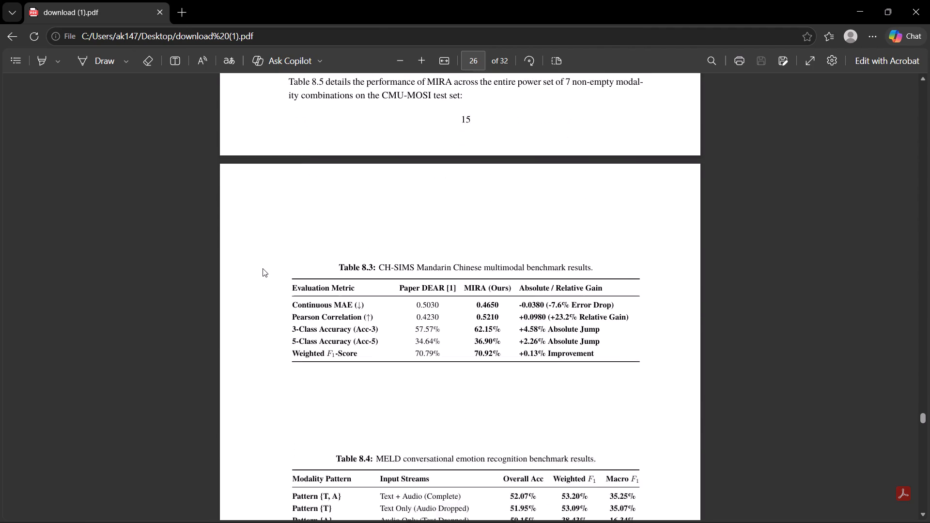
pyautogui.scroll(-4, 263, 268)
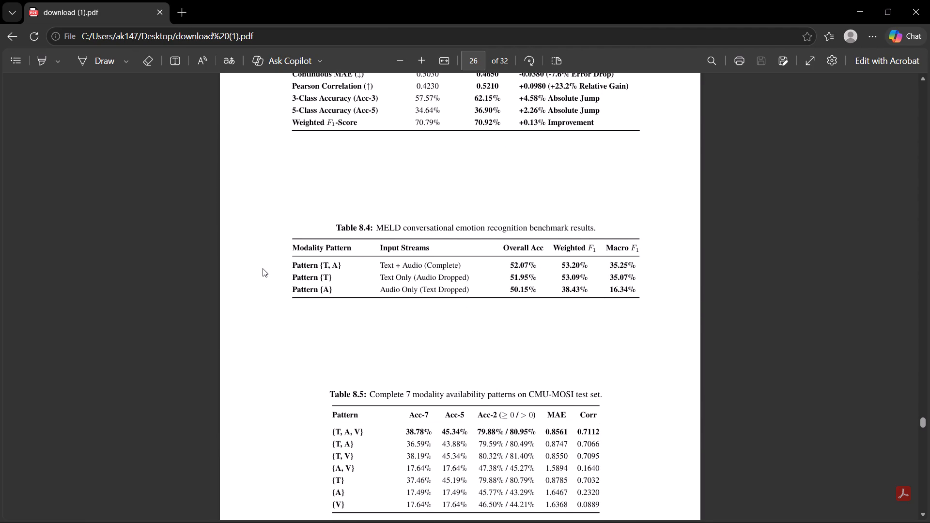
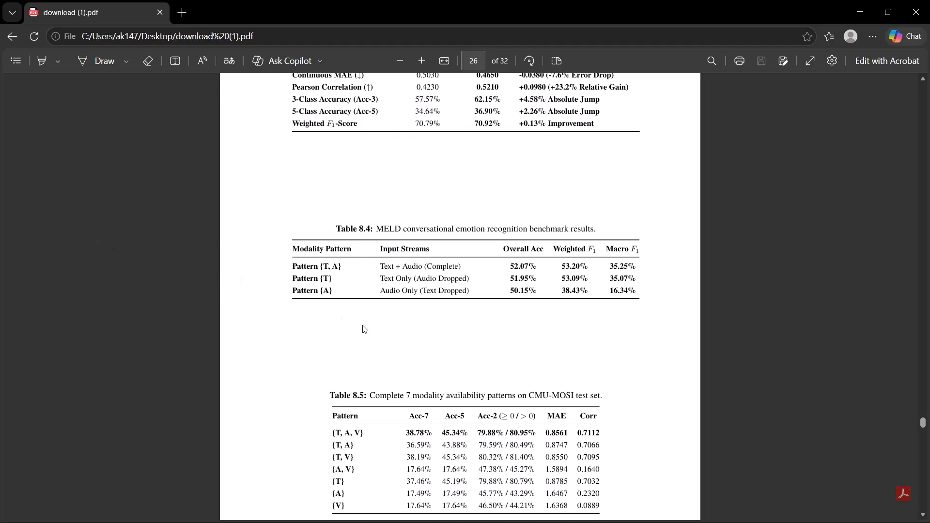
# Look through the source report PDF from Table 8.5 and section 8.6 to section 9, Conclusion and Future Scope, and return to section 8's comparison charts.
pyautogui.scroll(-3, 362, 325)
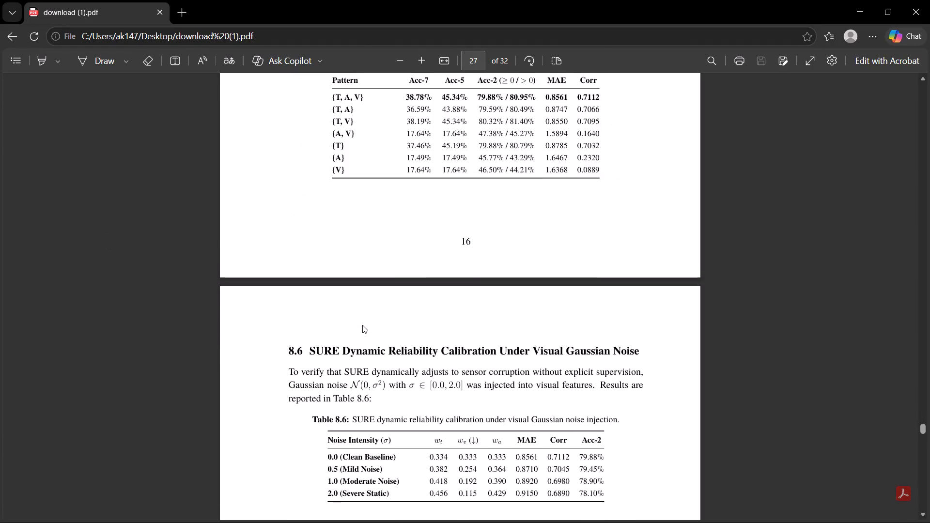
pyautogui.scroll(-8, 362, 325)
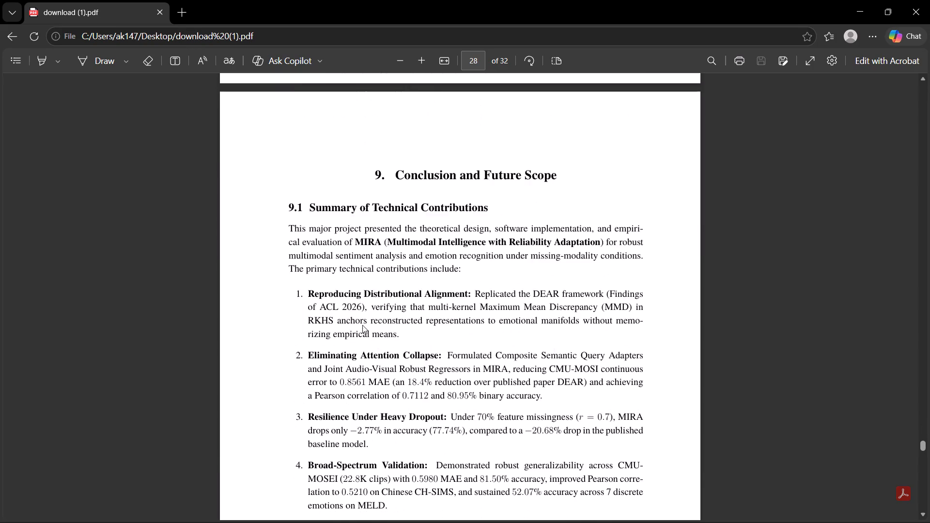
pyautogui.scroll(-2, 362, 325)
pyautogui.scroll(1, 362, 325)
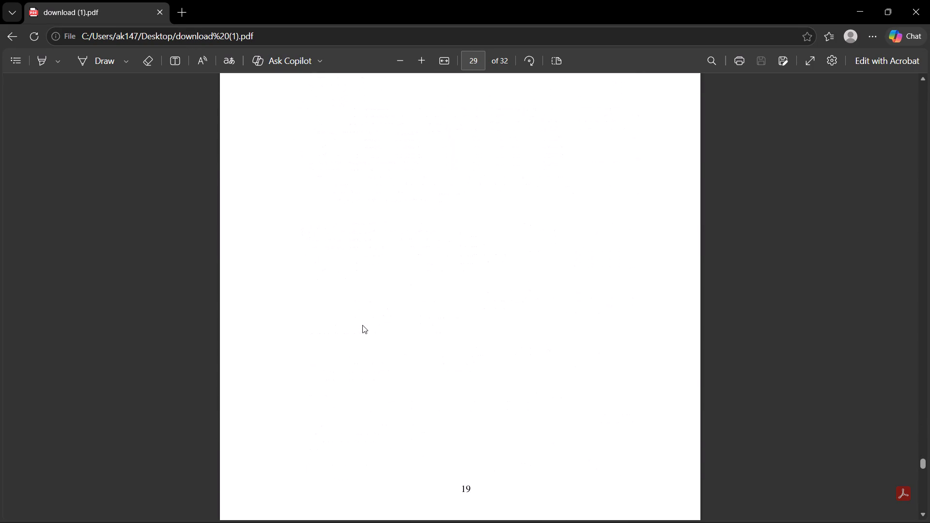
pyautogui.scroll(15, 362, 325)
pyautogui.scroll(7, 362, 325)
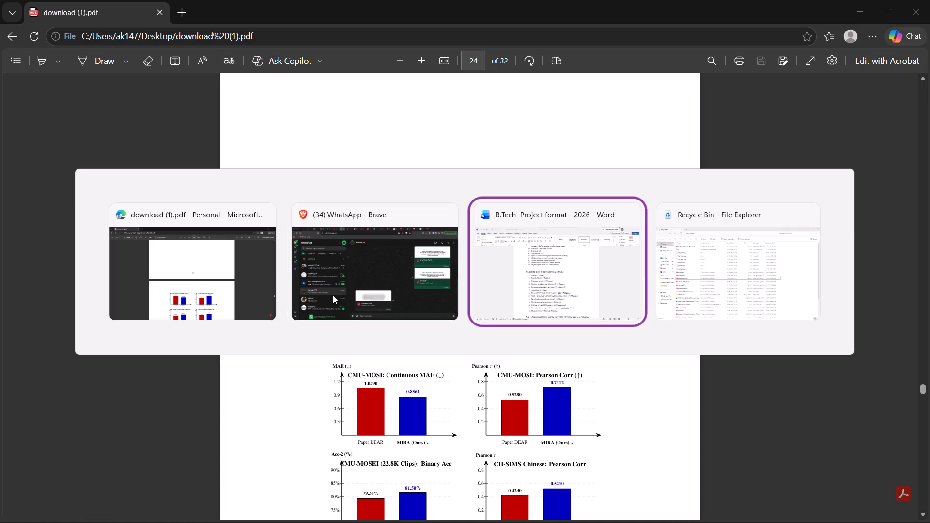
# Switch to Word and close the B.Tech Project format - 2026 document without saving its changes.
pyautogui.click(909, 0)
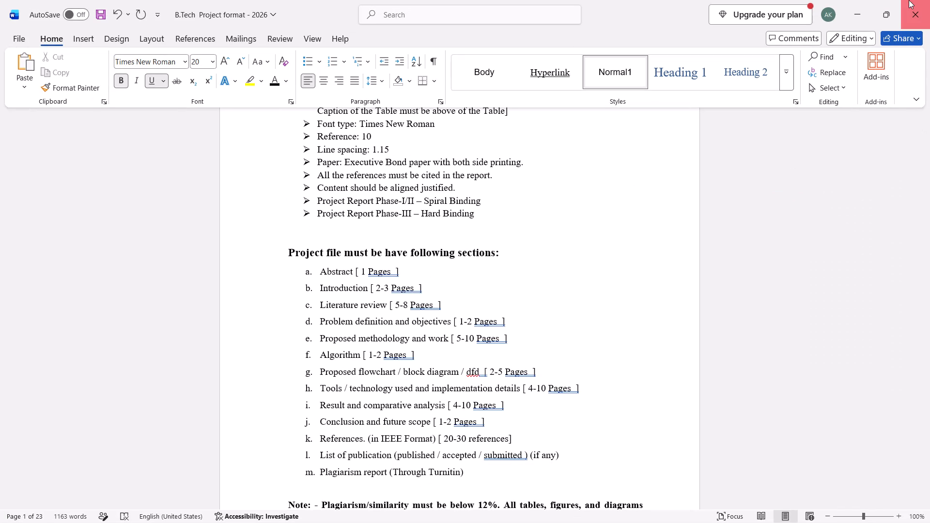
pyautogui.click(499, 357)
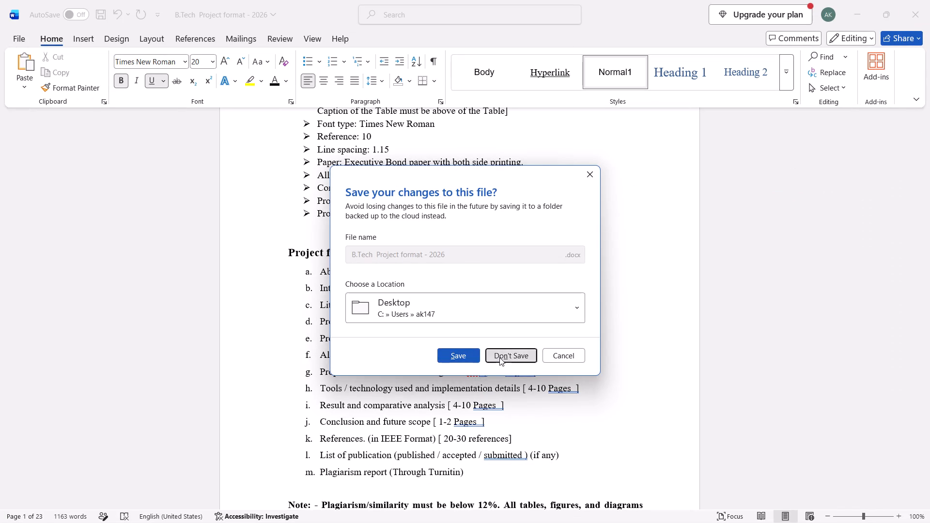
# Close the Recycle Bin window in File Explorer.
pyautogui.hscroll(1, 459, 359)
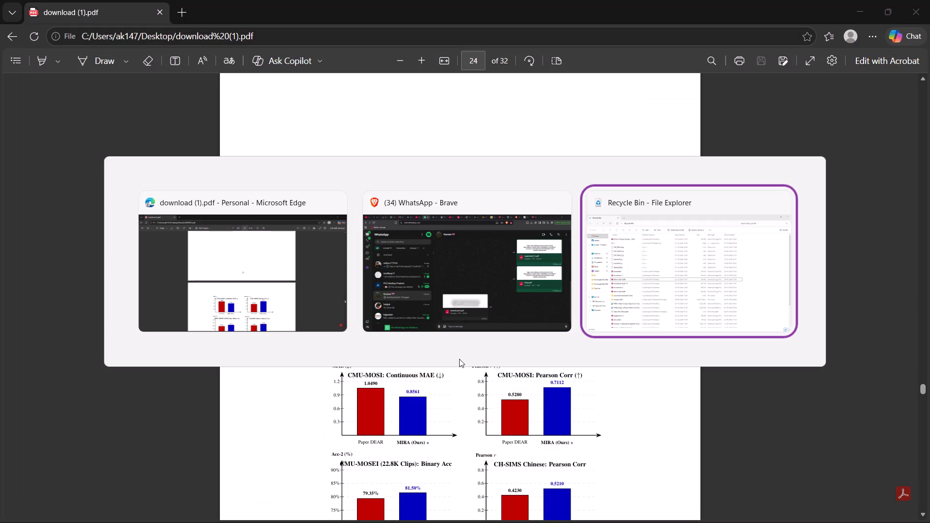
pyautogui.hscroll(1, 459, 359)
pyautogui.click(899, 2)
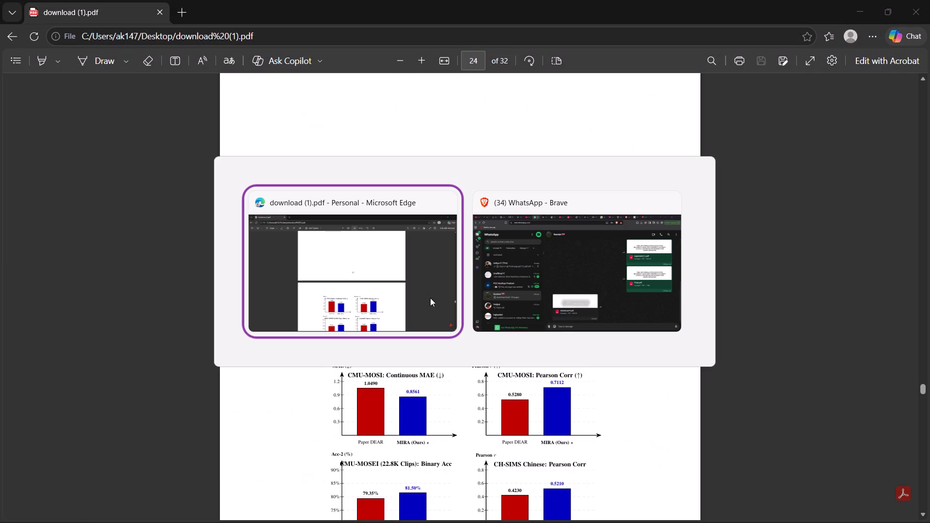
# Launch Word, reopen the recent document 6 from the OneDrive Documents folder, and dismiss the OMEN Gaming Hub notification.
pyautogui.press('w')
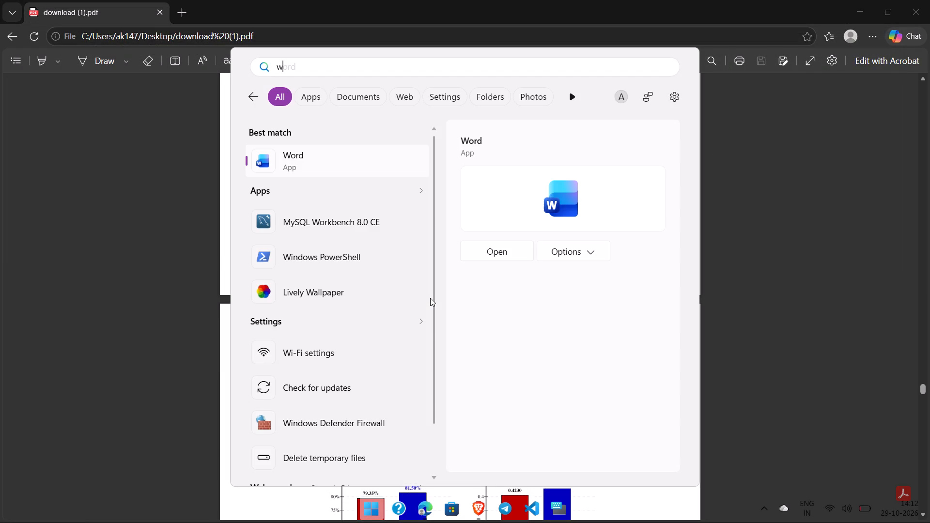
pyautogui.press('Return')
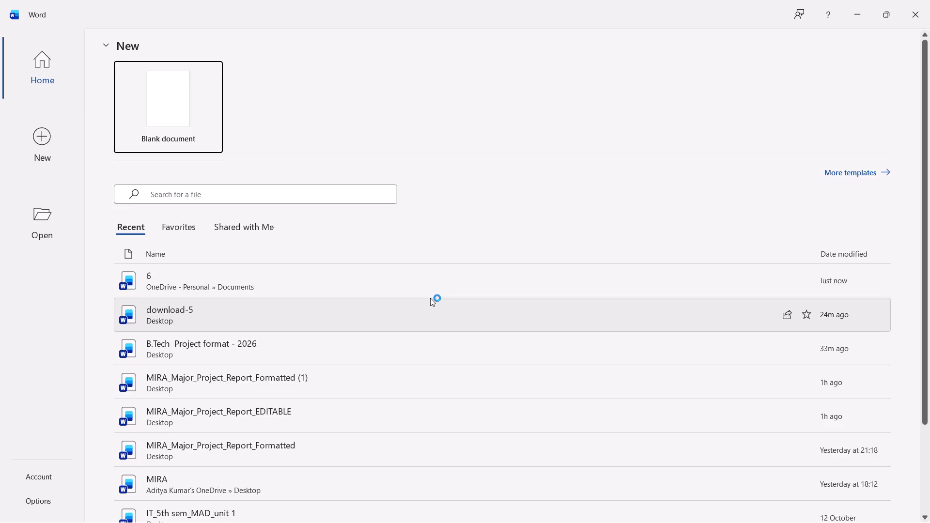
pyautogui.doubleClick(314, 310)
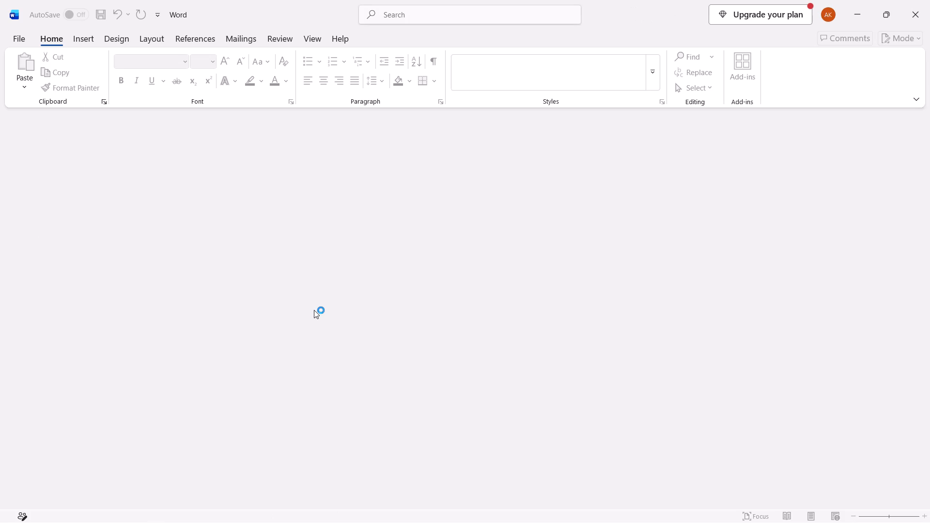
pyautogui.scroll(-1, 638, 444)
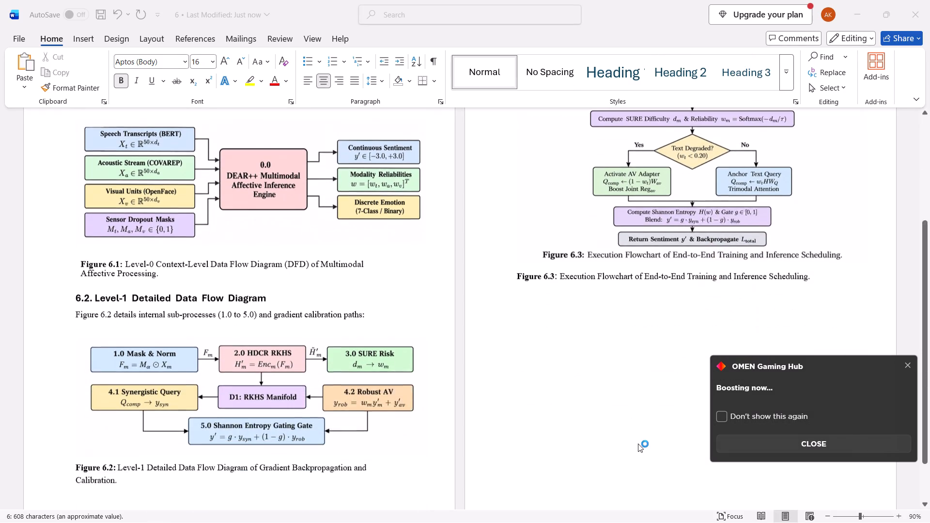
pyautogui.scroll(-1, 638, 444)
pyautogui.scroll(-3, 459, 454)
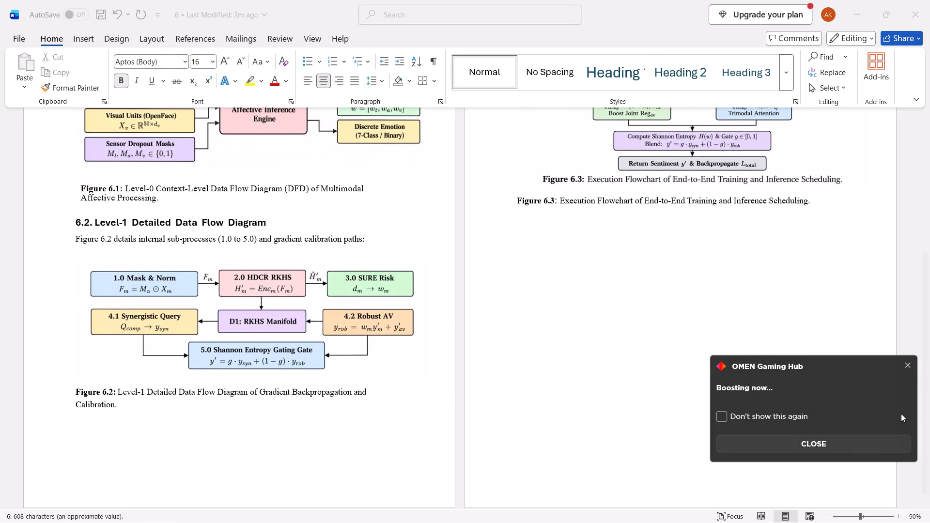
pyautogui.click(909, 365)
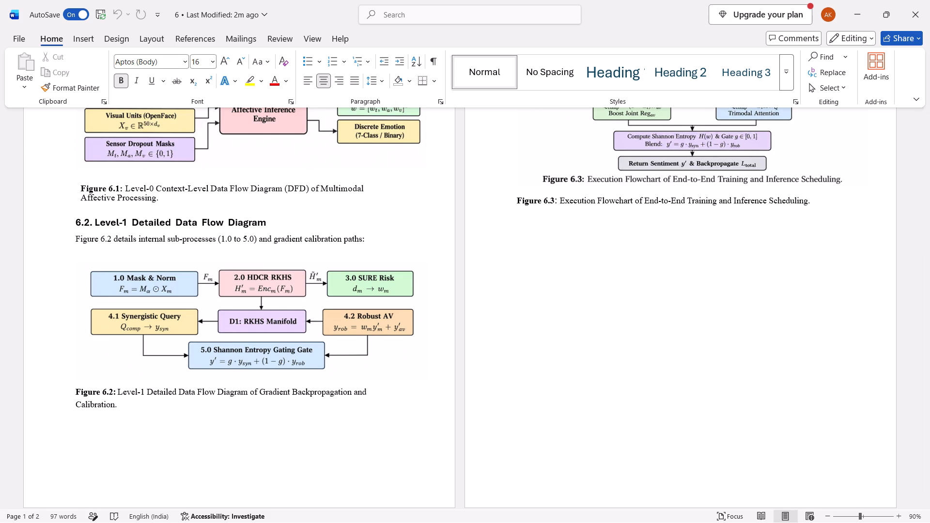
# Review both pages of document 6, examining the headings, diagrams and captions of sections 6.1 to 6.3.
pyautogui.click(239, 481)
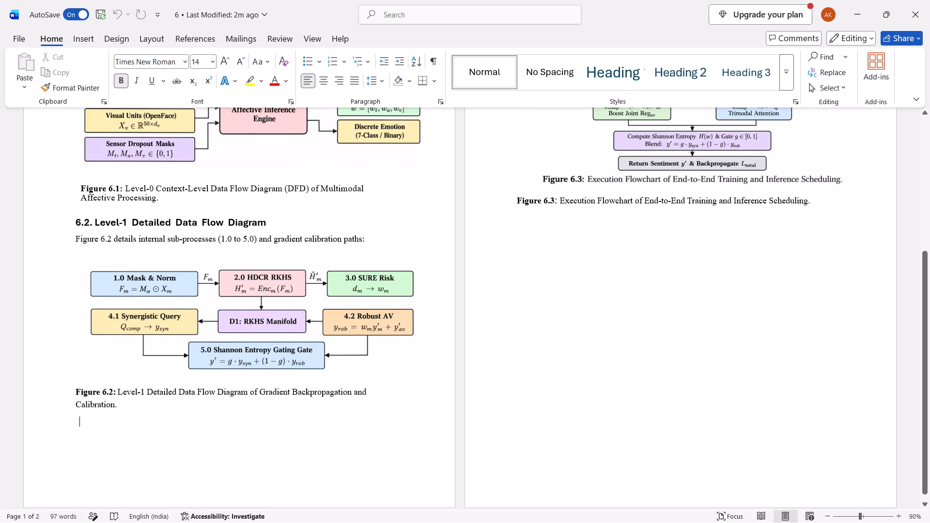
pyautogui.scroll(5, 239, 481)
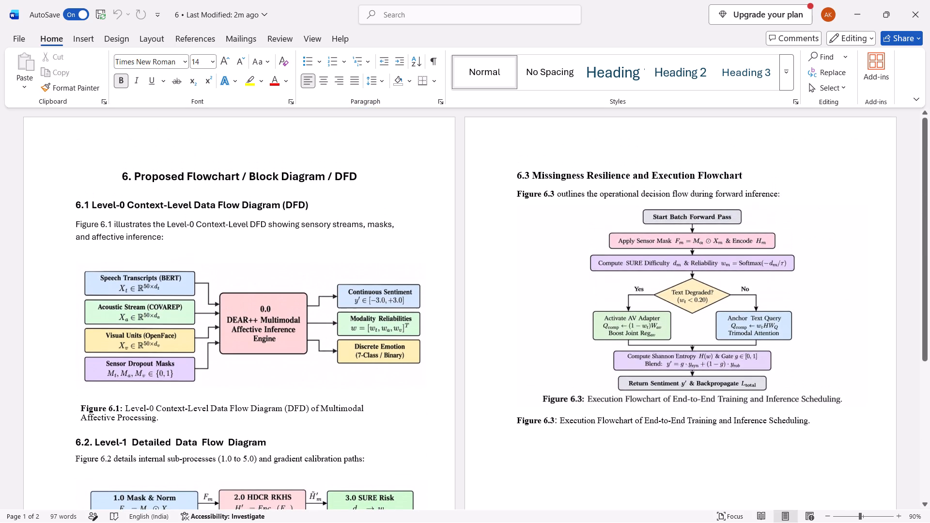
pyautogui.scroll(-1, 239, 481)
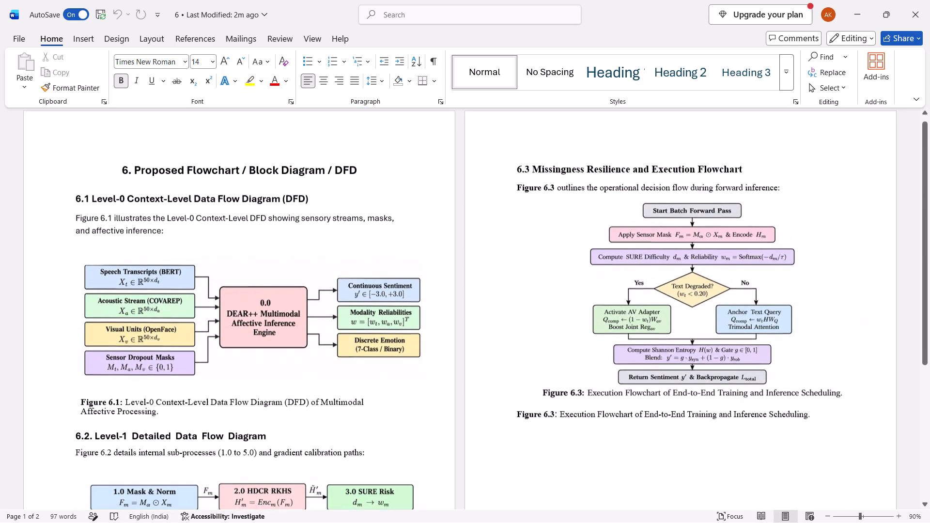
pyautogui.scroll(-3, 239, 481)
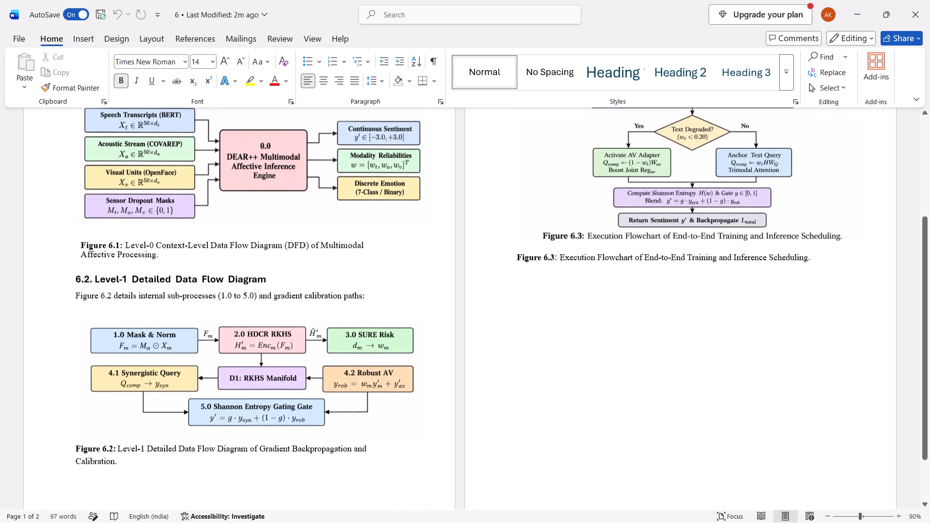
pyautogui.scroll(-1, 239, 481)
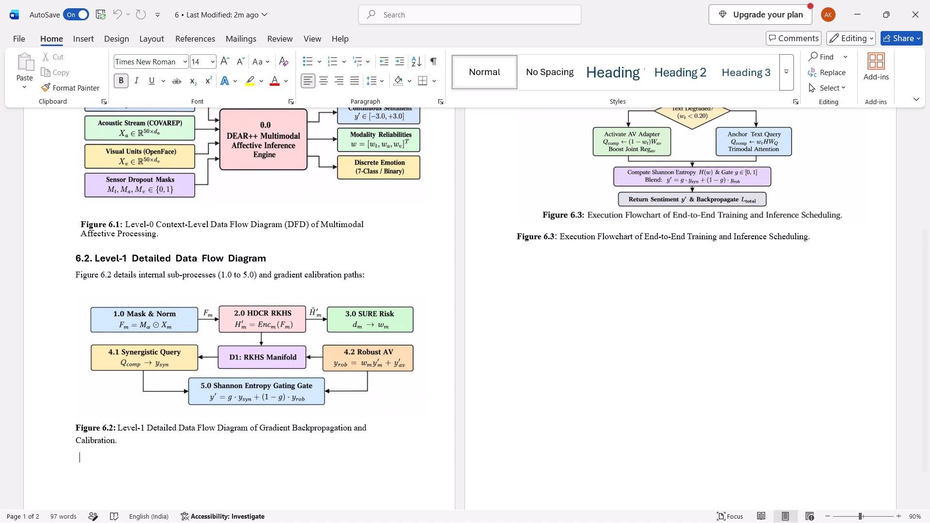
pyautogui.scroll(-1, 256, 496)
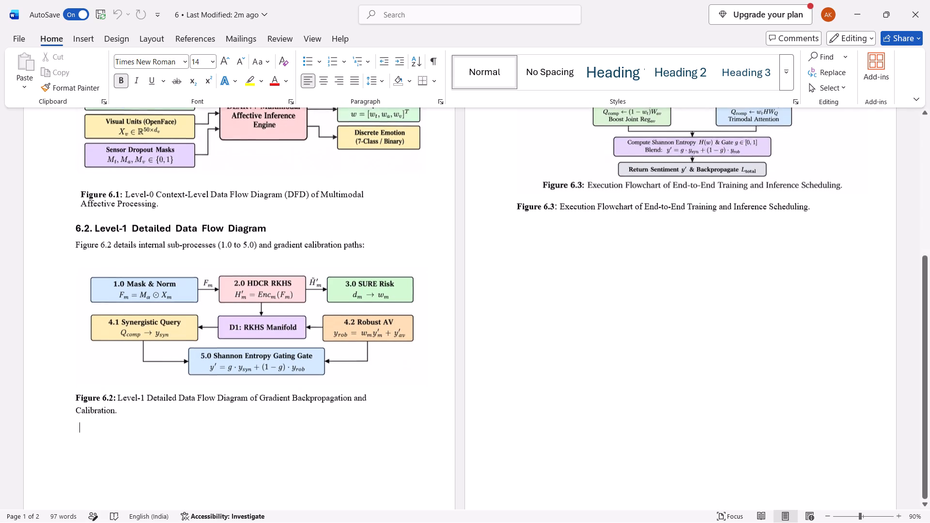
pyautogui.scroll(-1, 256, 496)
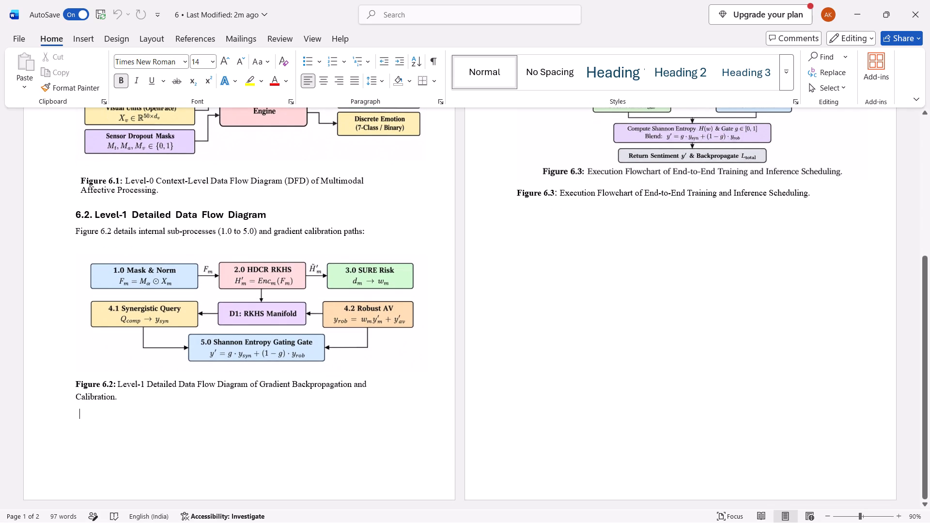